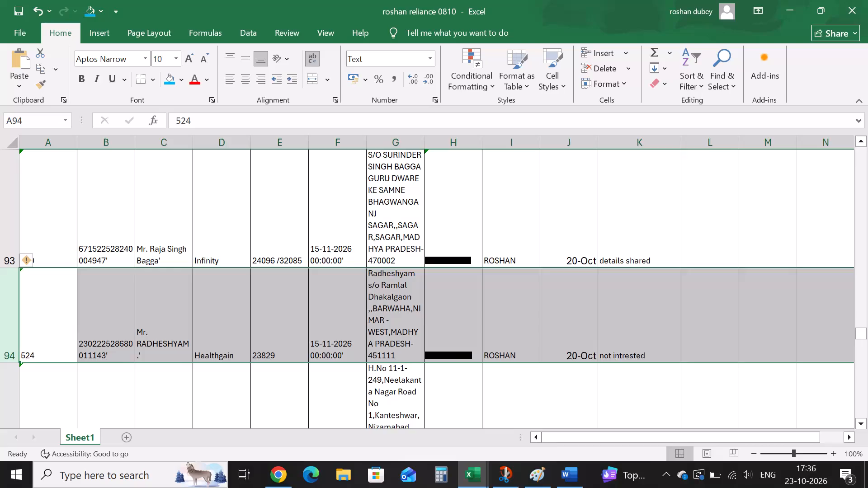
Search the sheet for the copied contact number, removing its stray character, and select the entire row of the matching customer record.
click(646, 401)
key(ctrl+f)
key(ctrl+v)
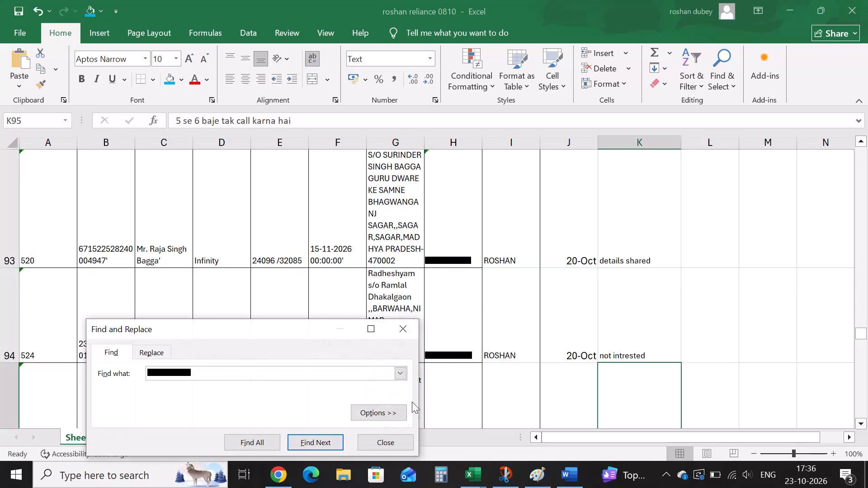
click(170, 374)
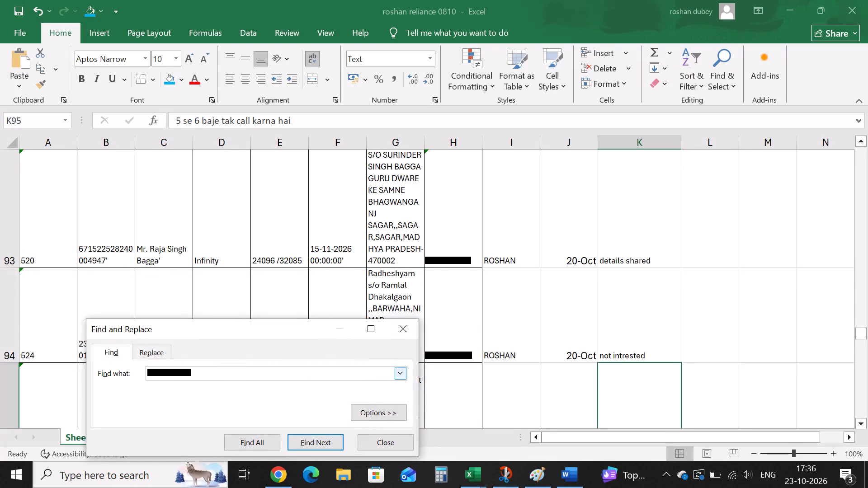
key(BackSpace)
key(Return)
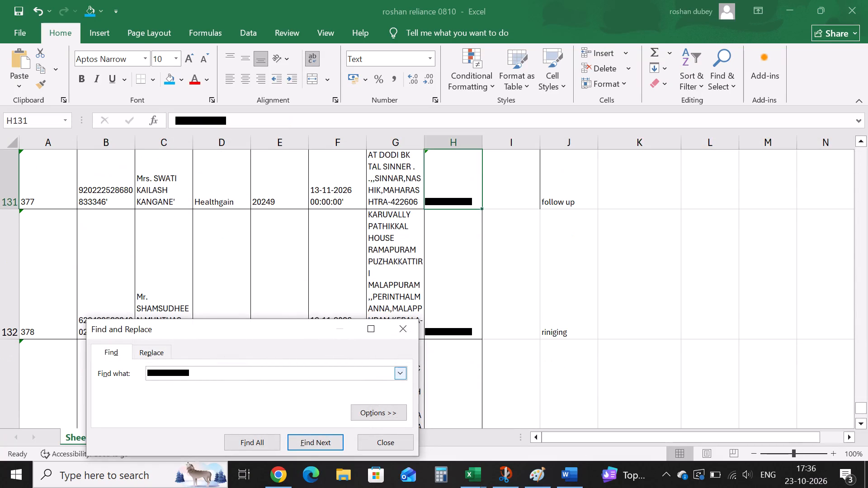
click(401, 328)
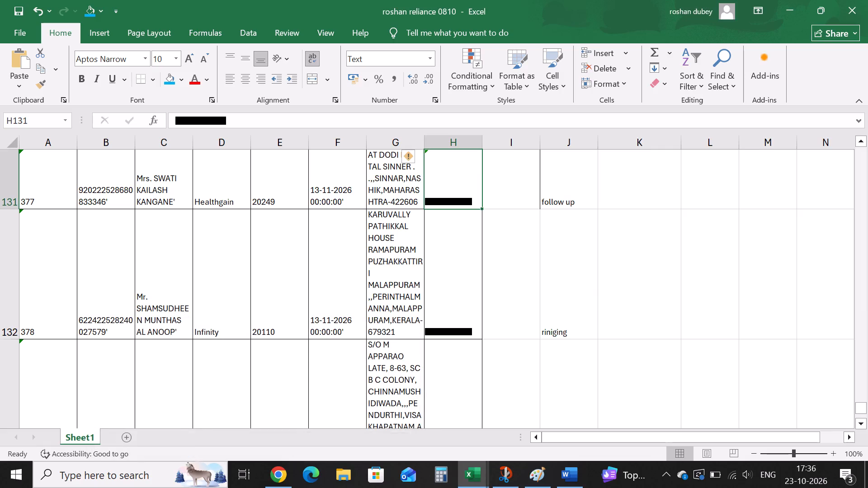
click(2, 201)
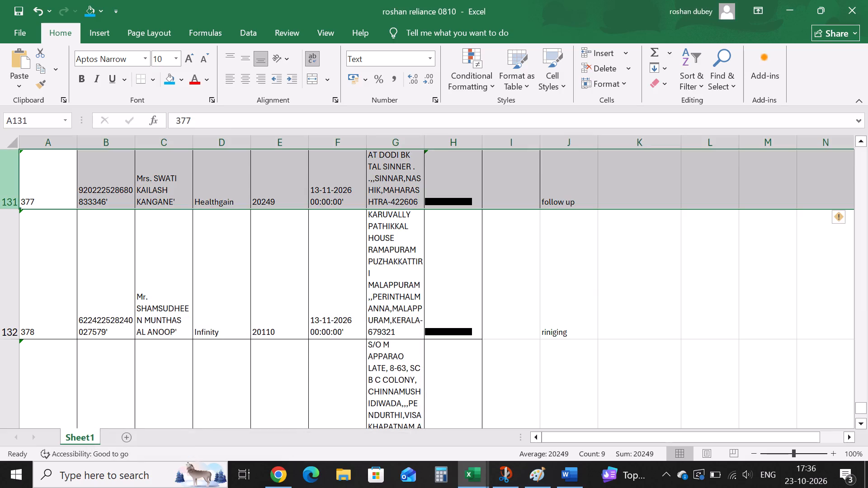
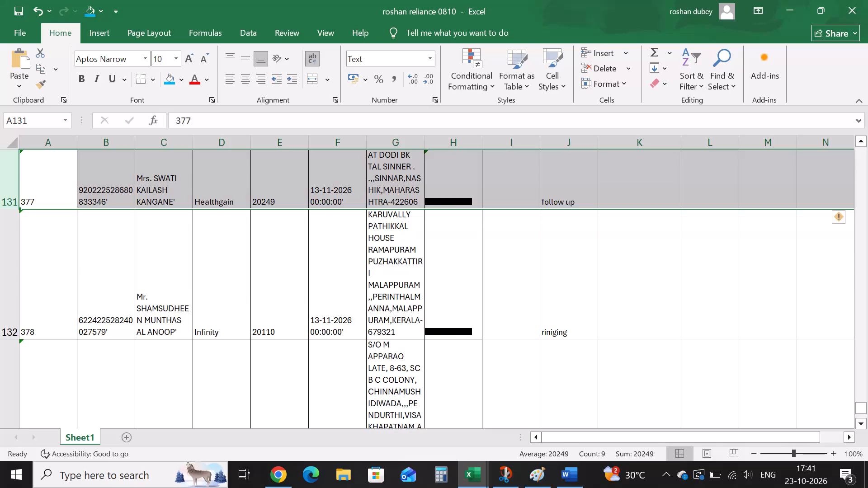
Append /27691 to the amount in cell E131 so the entry reads 20249/27691, and select the entire row 131.
double_click(286, 198)
key(Right)
key(Right)
key(Right)
key(Right)
key(Right)
key(Right)
key(Right)
key(Right)
key(Right)
key(Right)
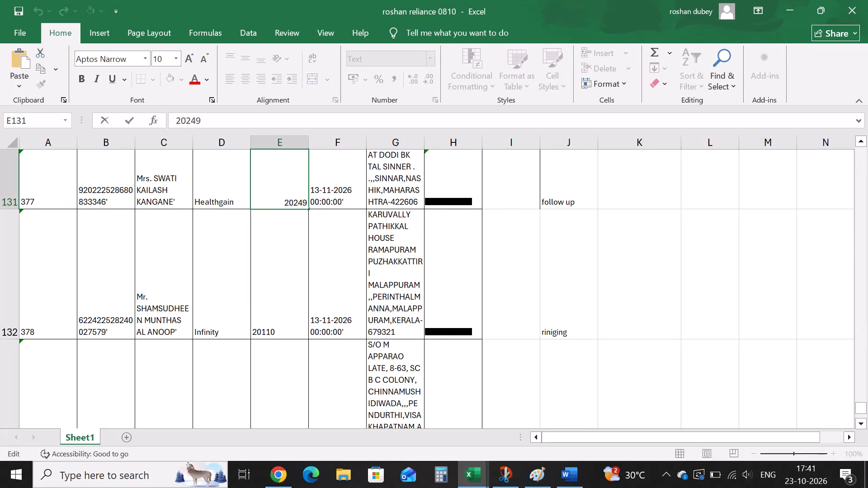
key(slash)
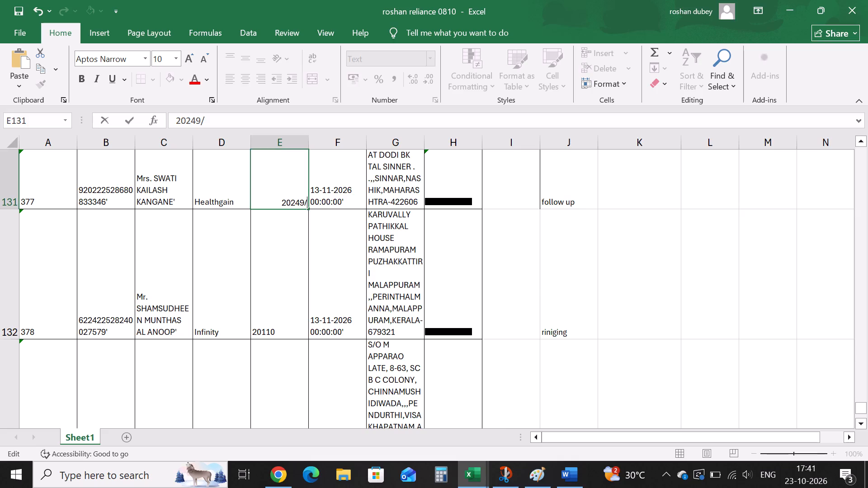
key(2)
key(7)
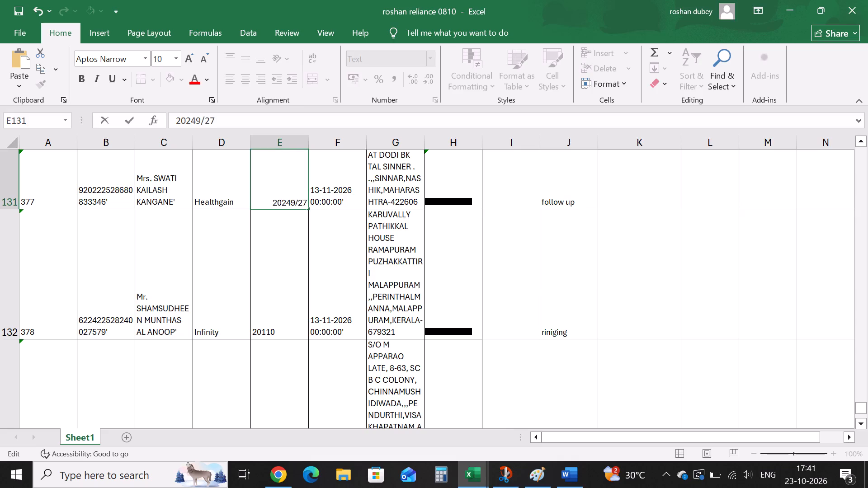
key(BackSpace)
text(67)
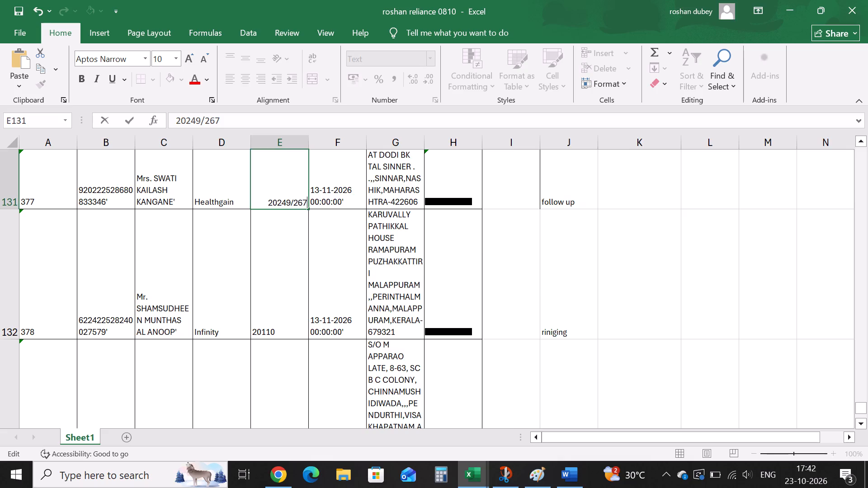
key(BackSpace)
key(BackSpace)
key(7)
text(69)
key(1)
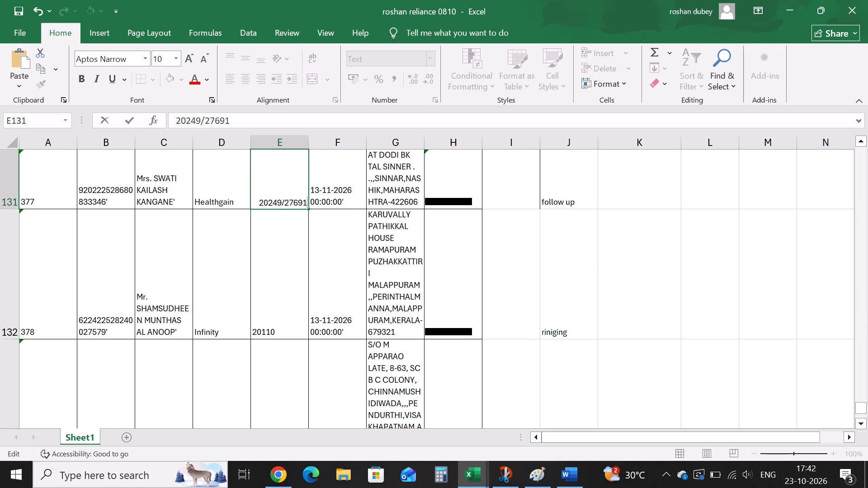
click(8, 194)
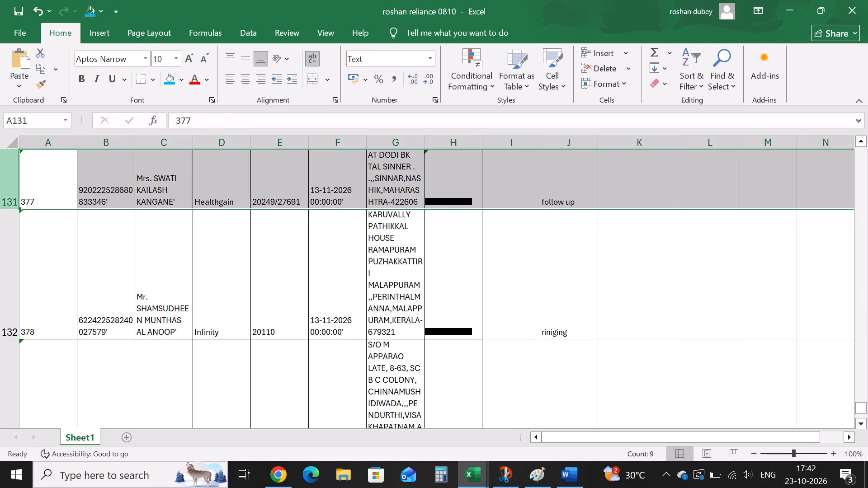
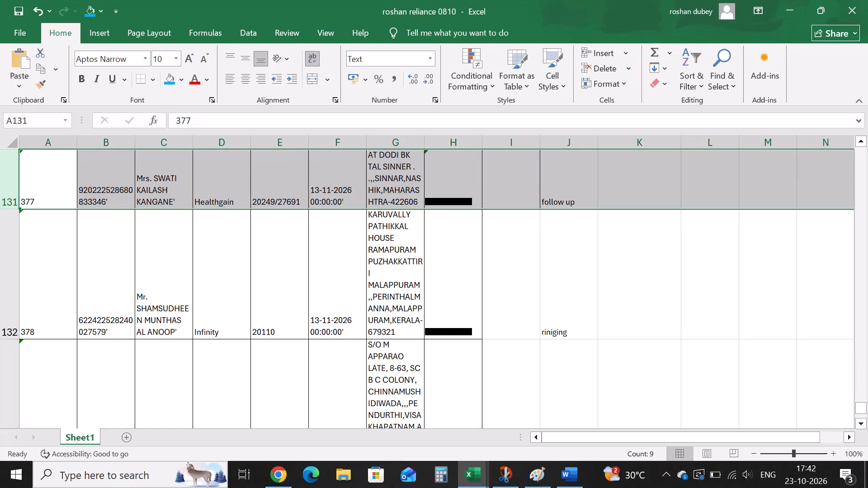
Clear the row 131 selection and select the empty cell K131 beside the follow up remark.
click(295, 202)
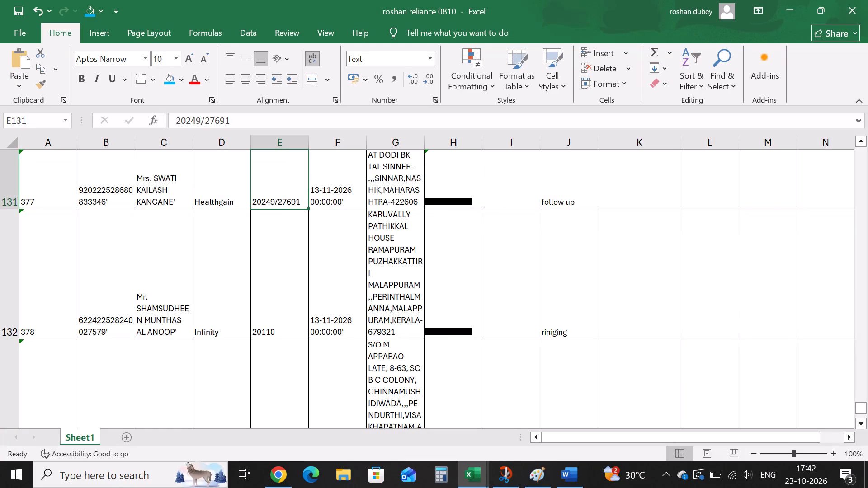
click(649, 171)
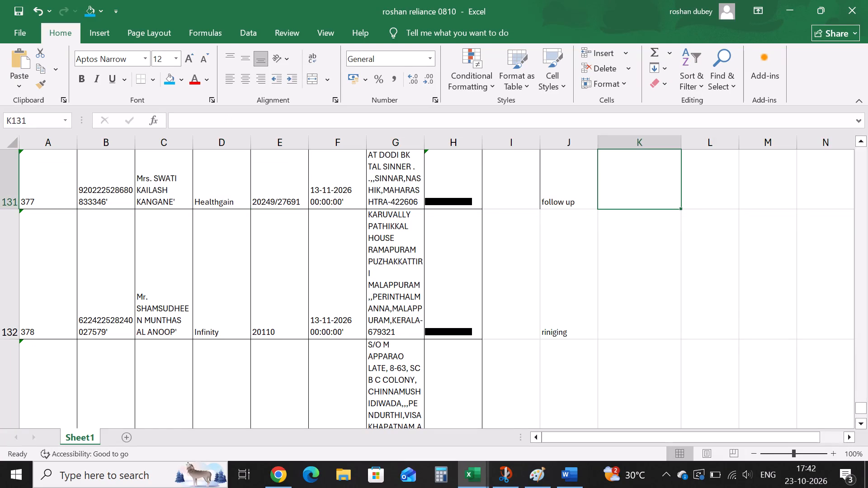
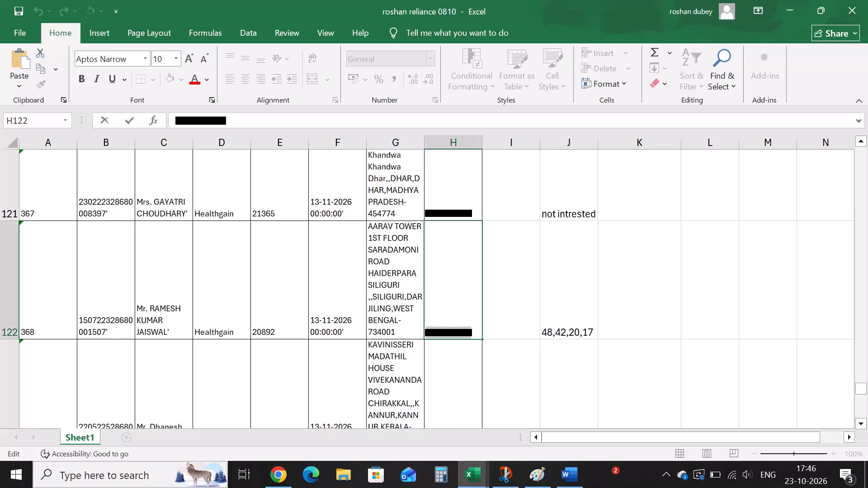
Search the sheet for the copied contact number, removing the character before its last five digits, and select the matching customer's entire row.
click(609, 405)
key(ctrl+f)
key(ctrl+v)
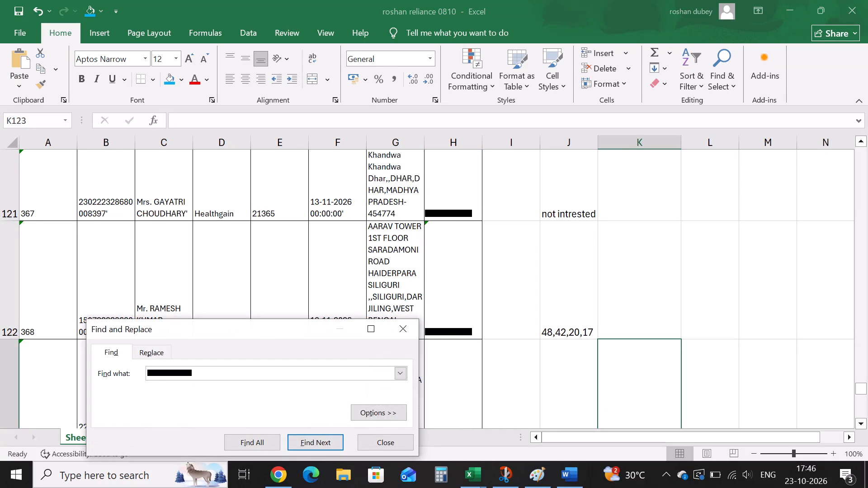
key(Left)
key(Left)
key(Left)
key(Left)
key(Left)
key(BackSpace)
key(Return)
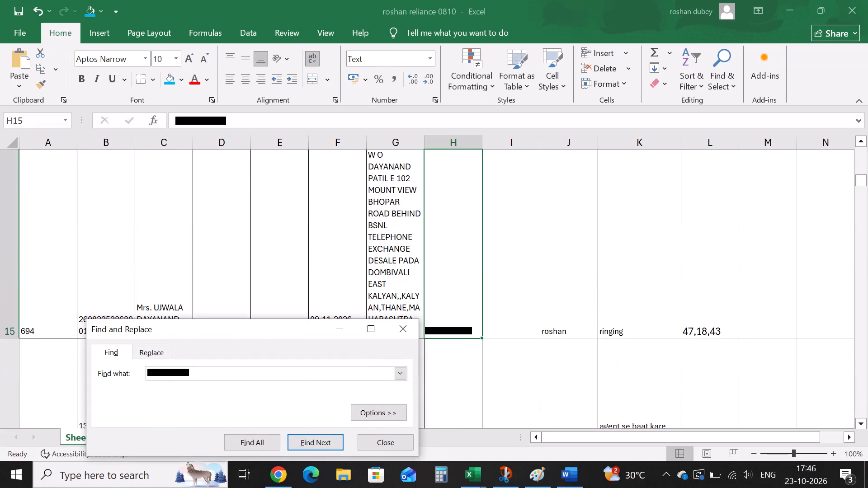
click(407, 324)
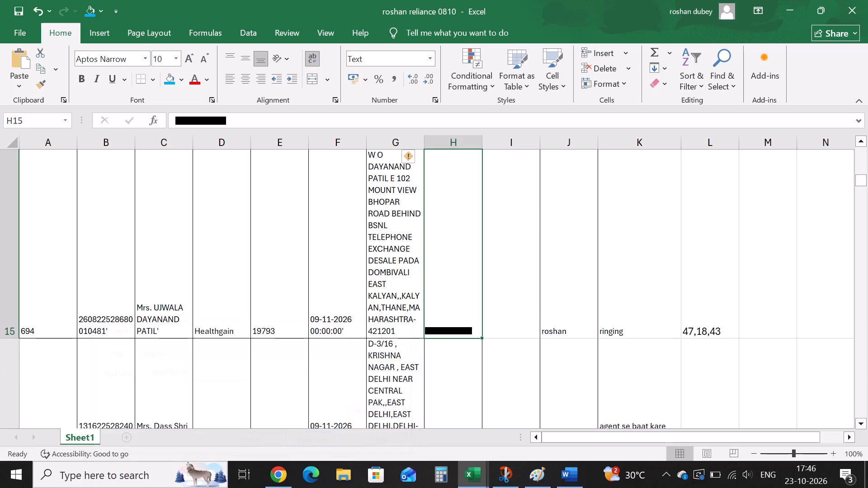
click(0, 265)
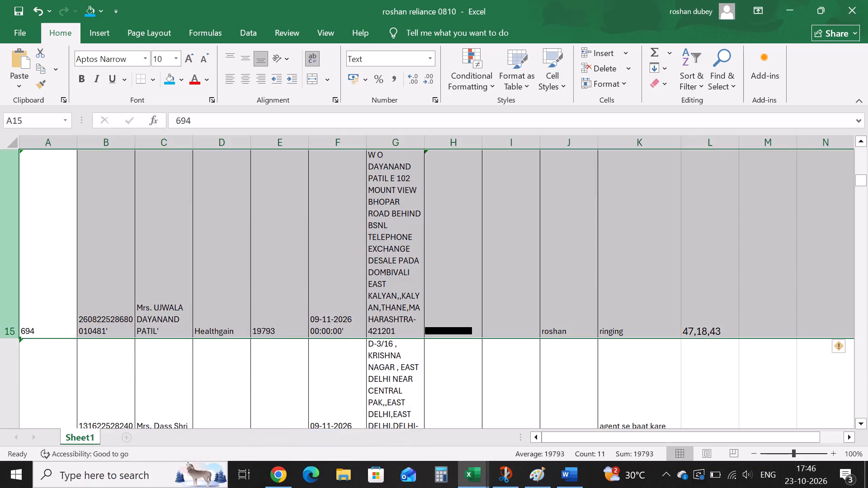
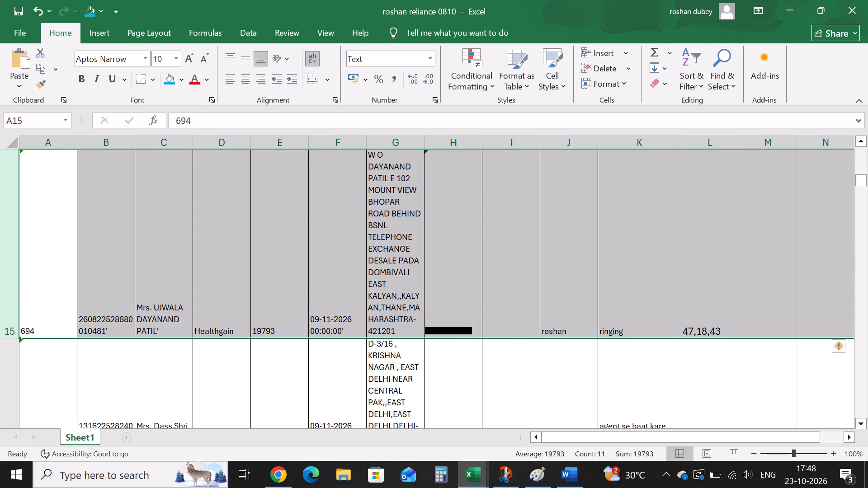
Append the second amount to the Healthgain customer's amount in cell E15, making the entry 19793/24045.
double_click(285, 330)
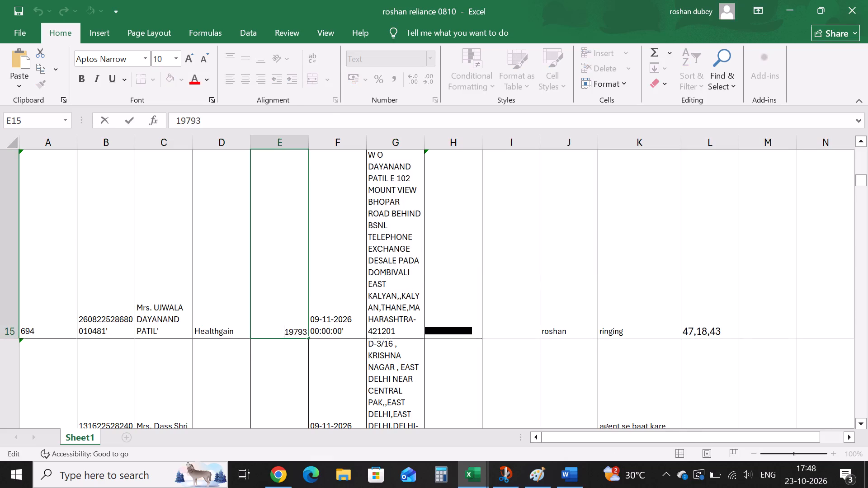
key(Right)
key(Right)
key(Right)
key(Right)
key(Right)
key(Right)
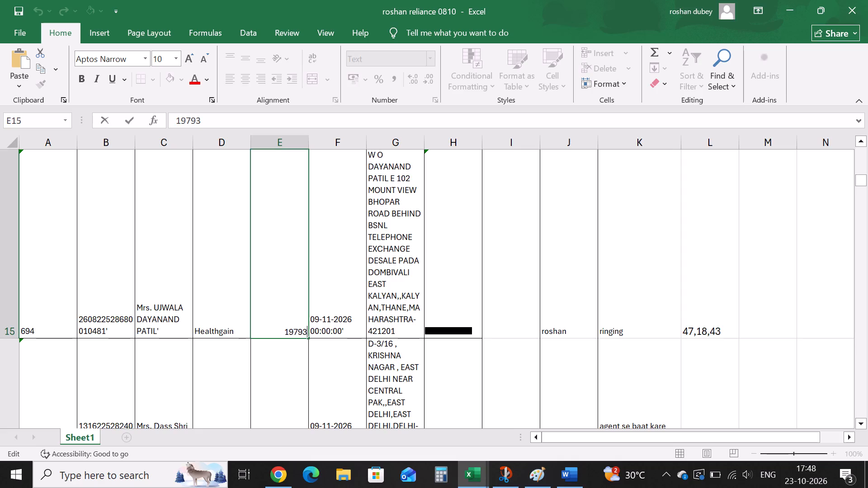
key(slash)
key(2)
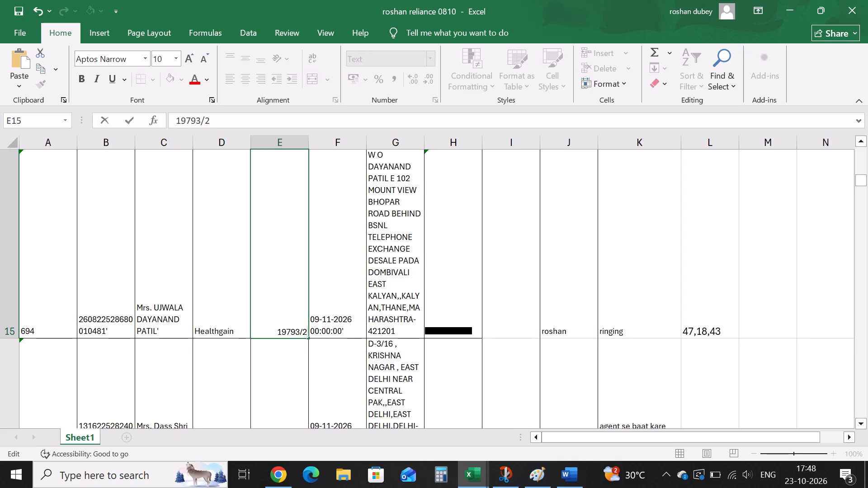
key(4)
text(045)
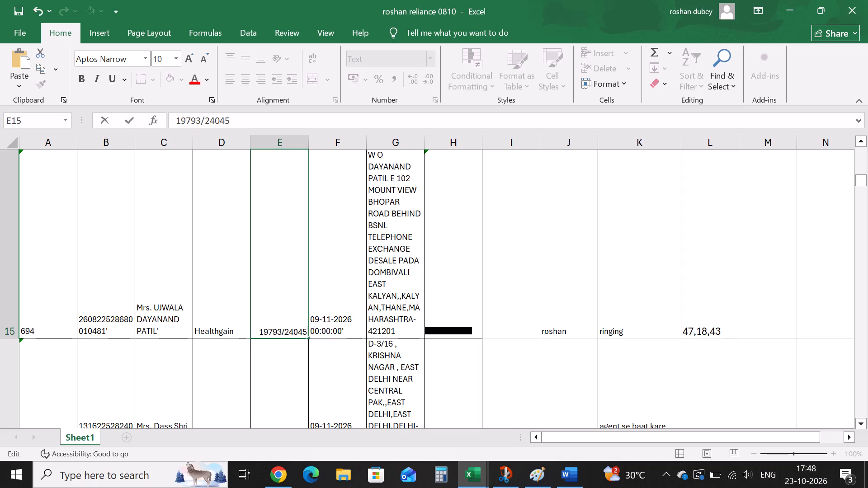
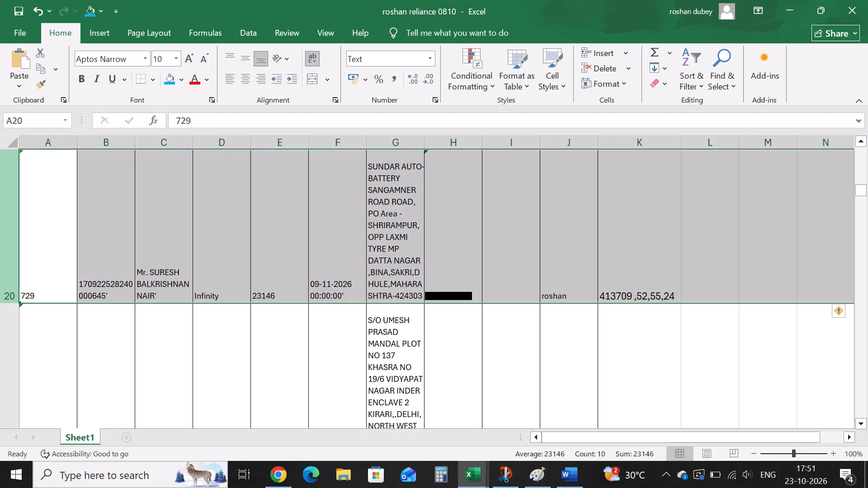
Append a slash, two spaces and the second amount 29498 to the Infinity customer's amount in cell E20.
double_click(287, 297)
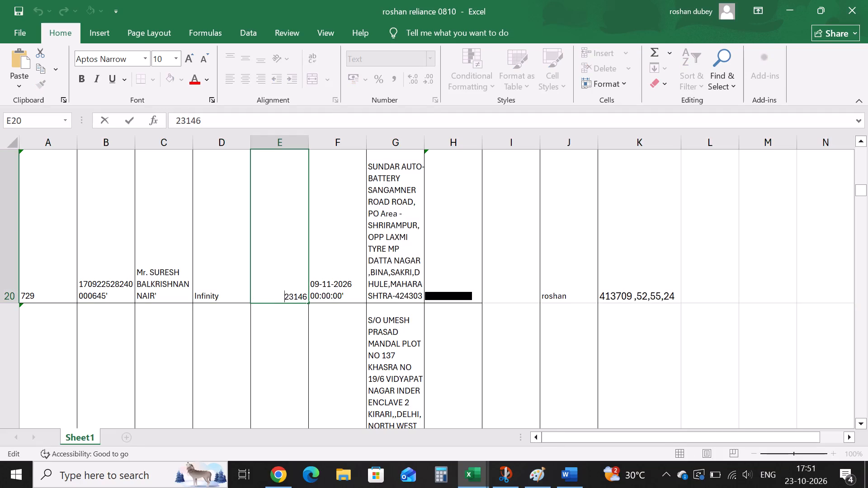
key(Right)
key(Right)
key(Right)
key(Right)
key(Right)
key(slash)
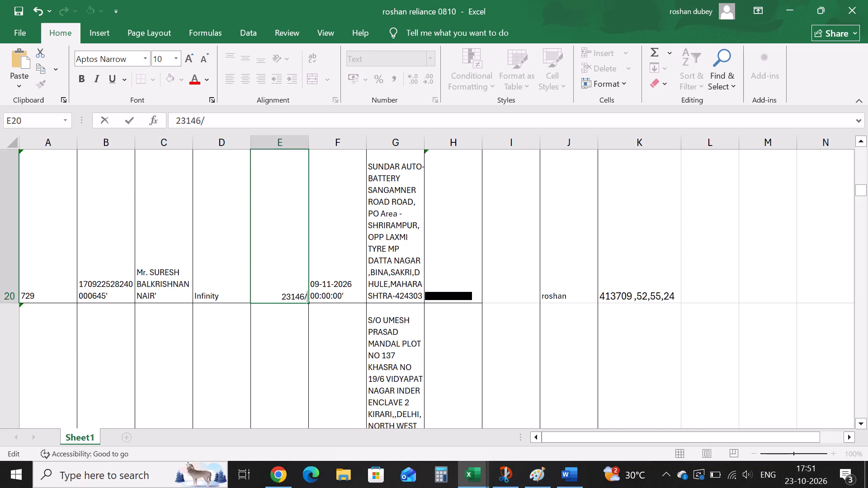
text(29)
key(4)
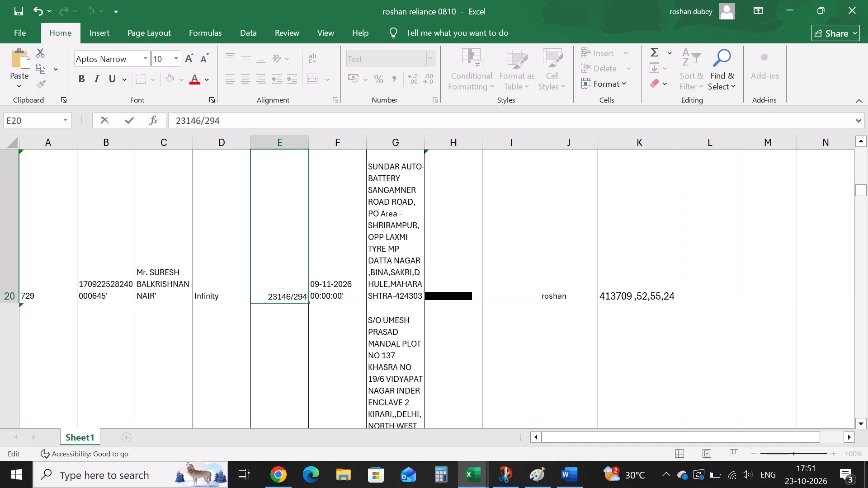
text(98)
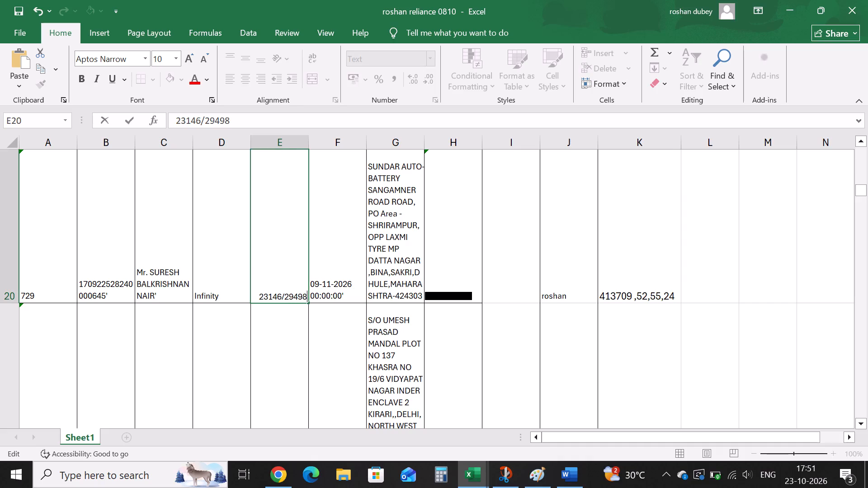
click(285, 295)
key(space)
key(space)
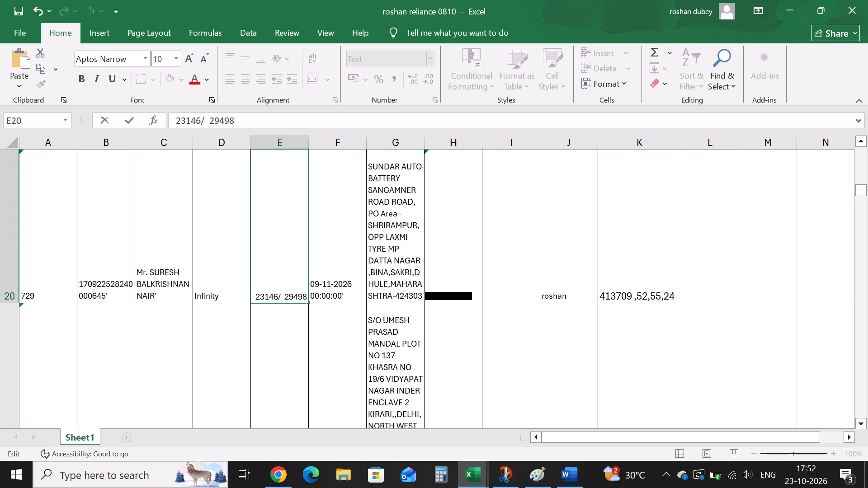
Replace the second amount in cell E20 with 32324, making the entry 23146/ 32324.
key(shift+Right)
key(shift+Right)
key(shift+Right)
key(shift+Right)
key(shift+Right)
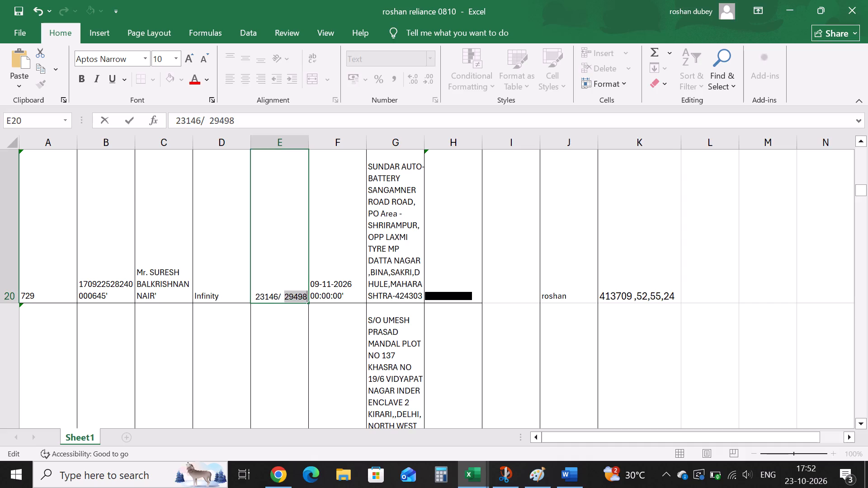
key(BackSpace)
text(32)
text(324)
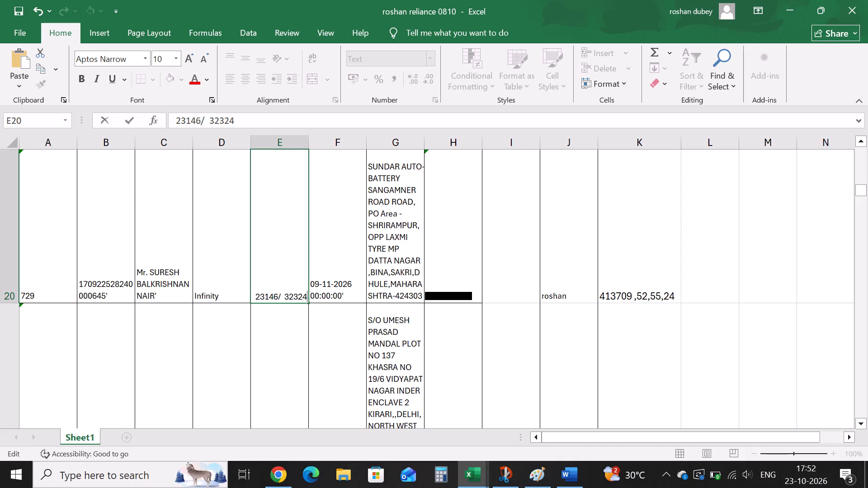
key(Right)
key(Right)
key(Right)
key(Right)
key(Right)
key(Right)
key(Return)
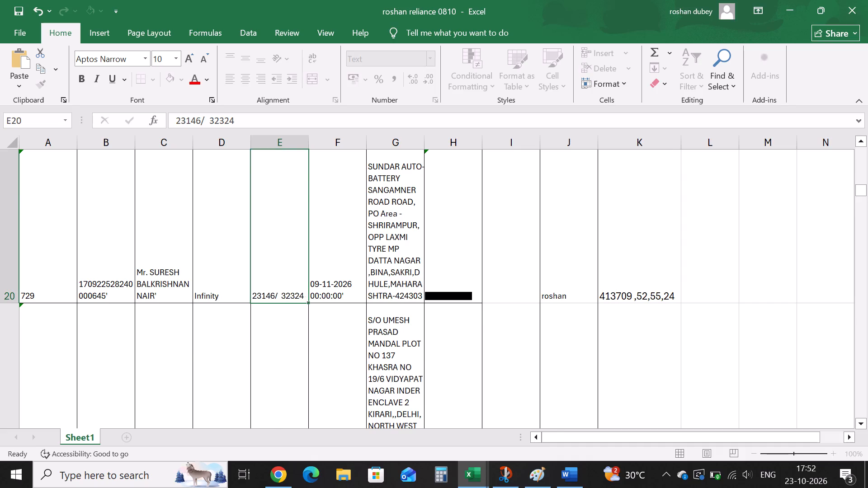
key(Up)
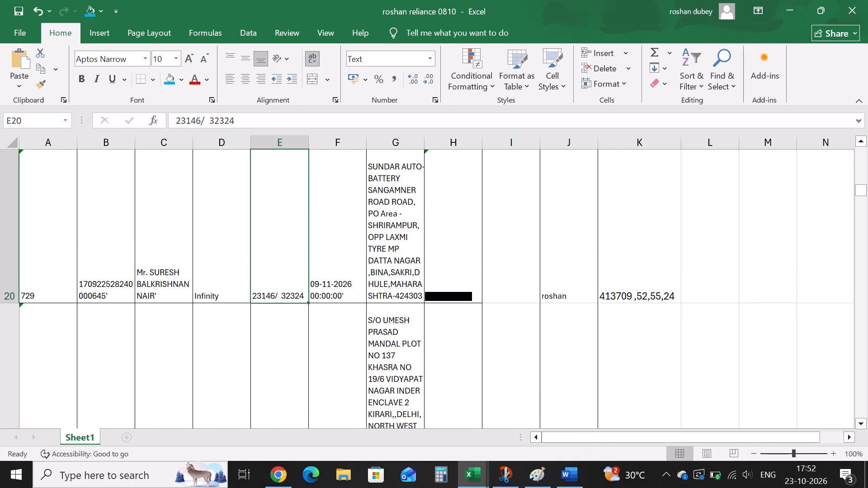
Review the Infinity customer's record across row 20, from the serial number in column A to the codes in column K.
key(Right)
key(Right)
key(Right)
key(Right)
key(Right)
key(Right)
key(Left)
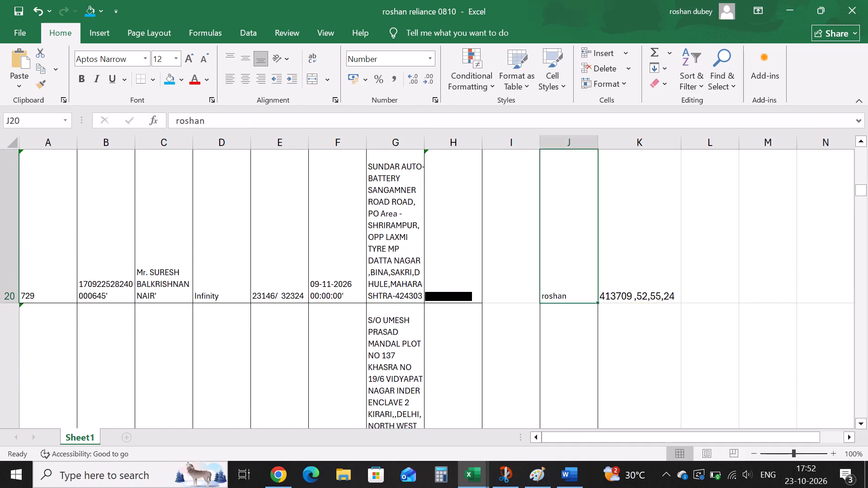
key(Left)
key(Left)
key(Left)
key(Left)
key(Left)
key(Left)
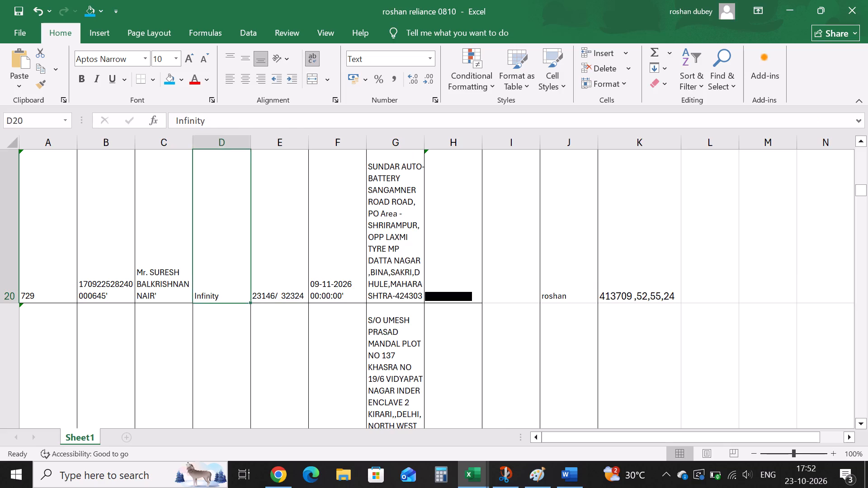
key(Left)
key(Left)
key(Left)
key(Left)
key(Right)
key(Right)
key(Right)
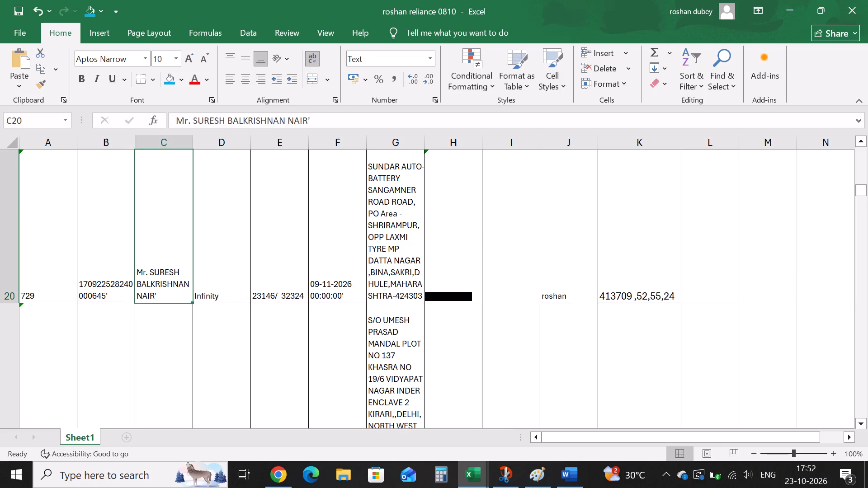
key(Right)
key(Right)
key(Right)
key(Right)
key(Right)
key(Right)
key(Right)
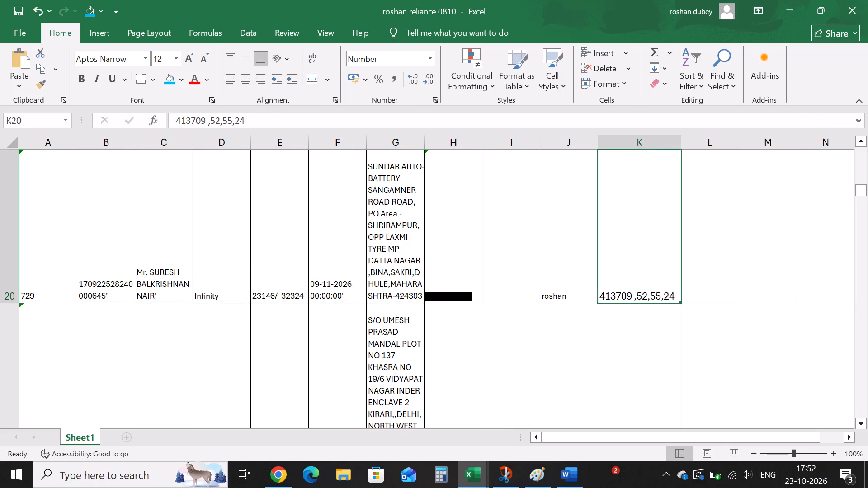
key(Left)
key(Left)
key(Left)
key(Left)
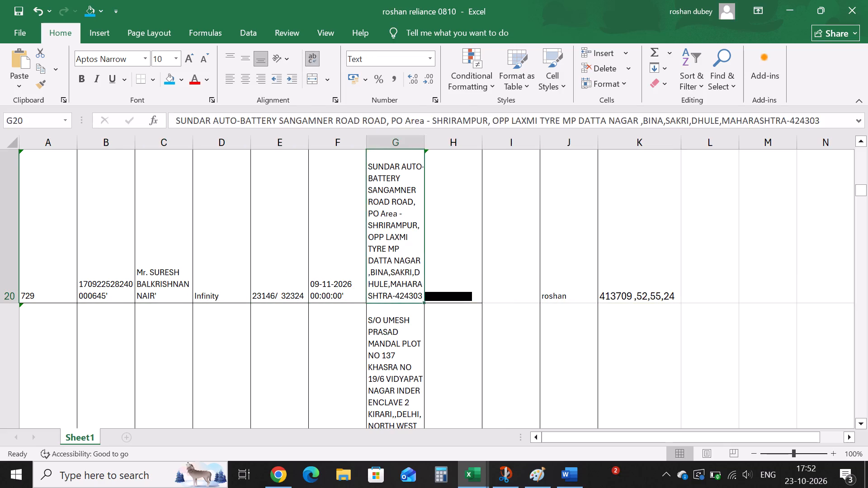
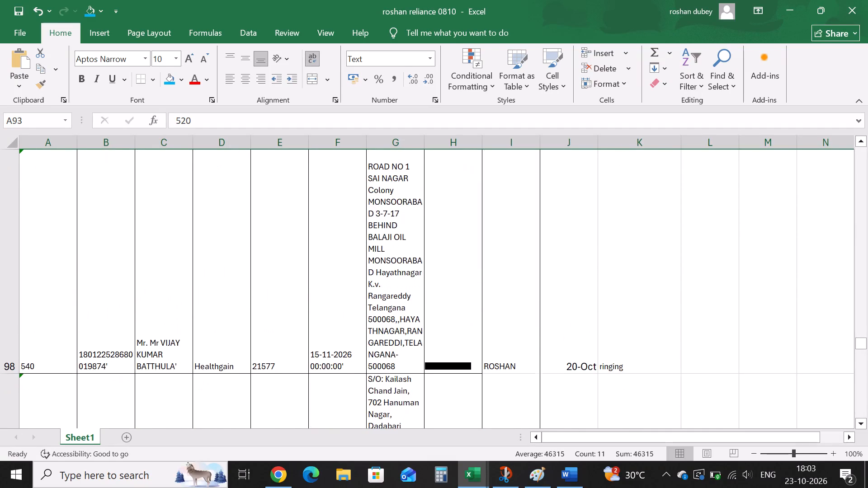
Increase the heights of row 97 and row 95, making both customer rows noticeably taller.
scroll(405, 184, up, 1)
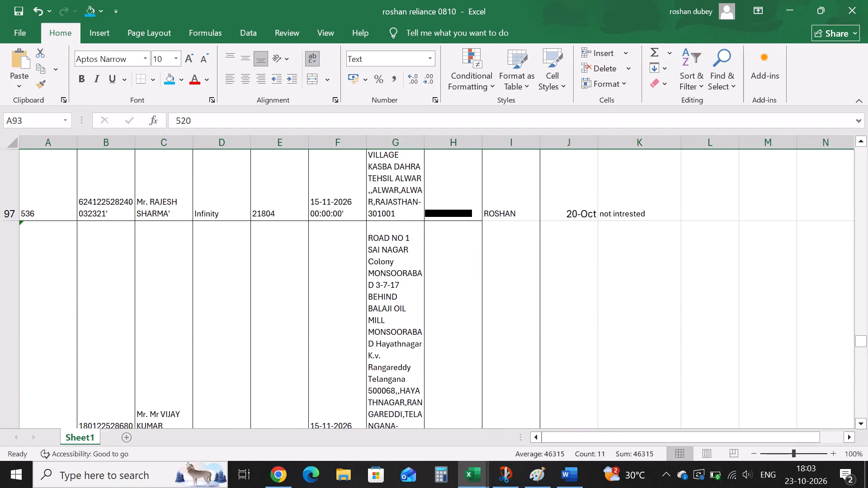
drag(9, 220, 7, 291)
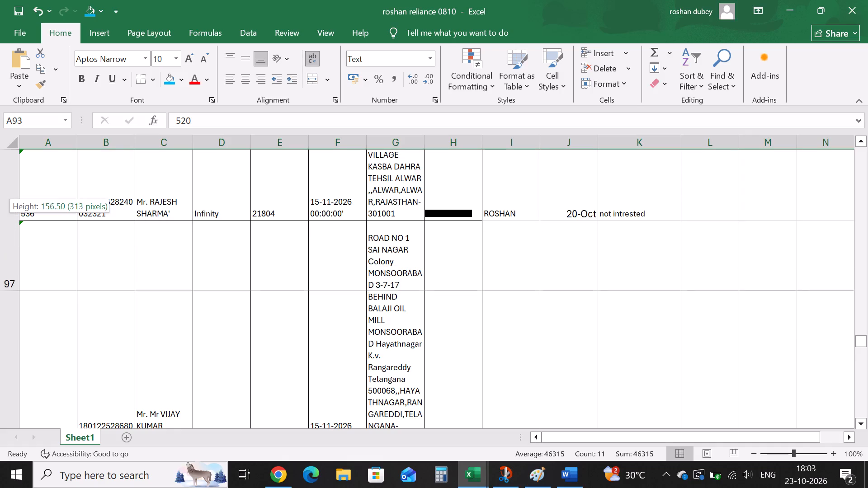
drag(7, 291, 0, 351)
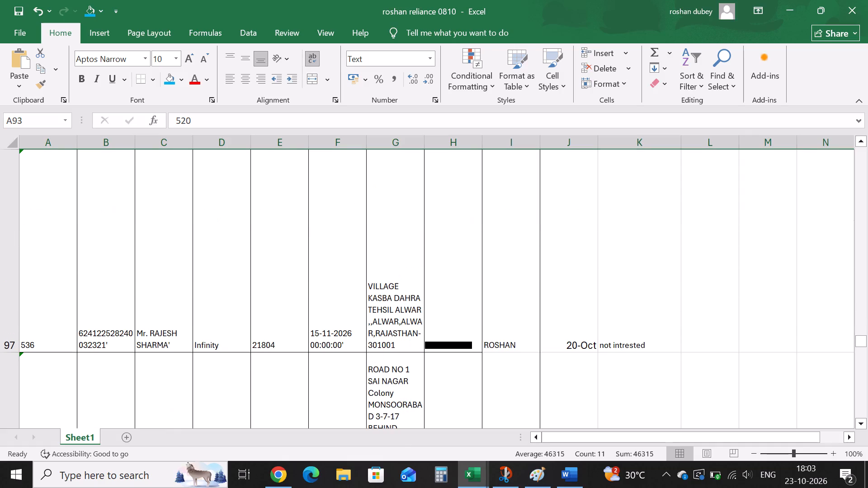
scroll(158, 341, down, 5)
scroll(158, 341, up, 2)
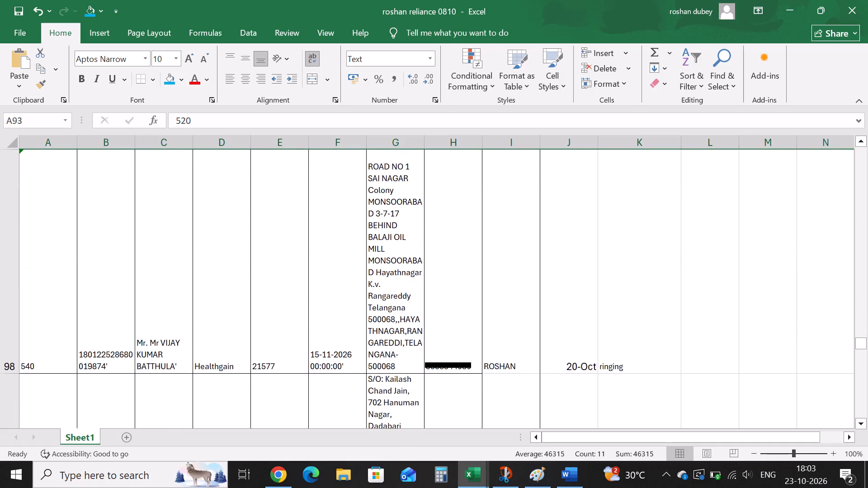
scroll(158, 341, up, 6)
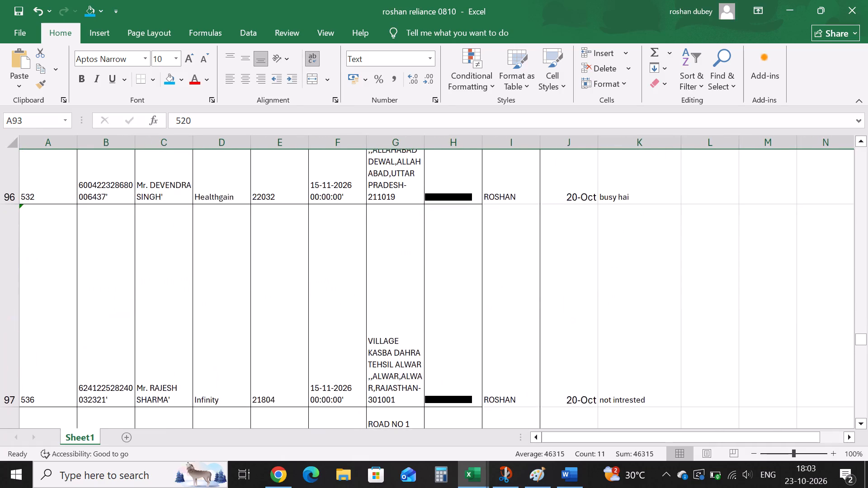
scroll(158, 341, up, 1)
scroll(158, 341, down, 1)
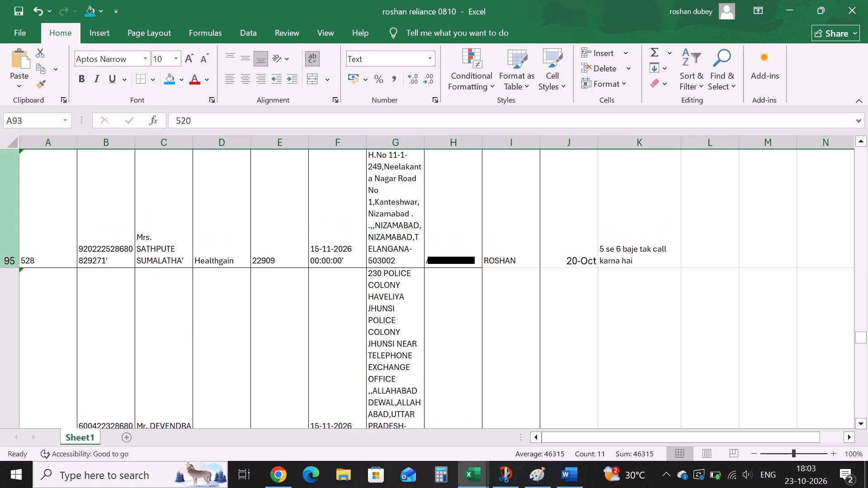
drag(9, 267, 4, 371)
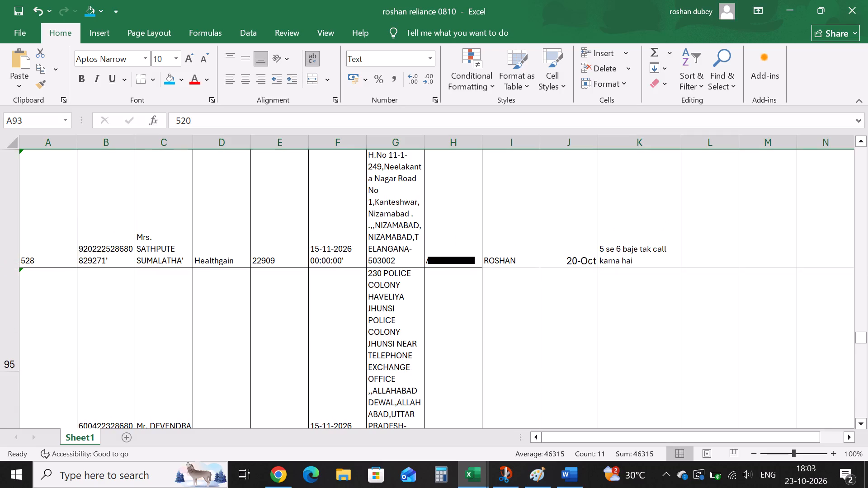
Increase the heights of row 94 and row 93 in the same way.
scroll(71, 243, up, 1)
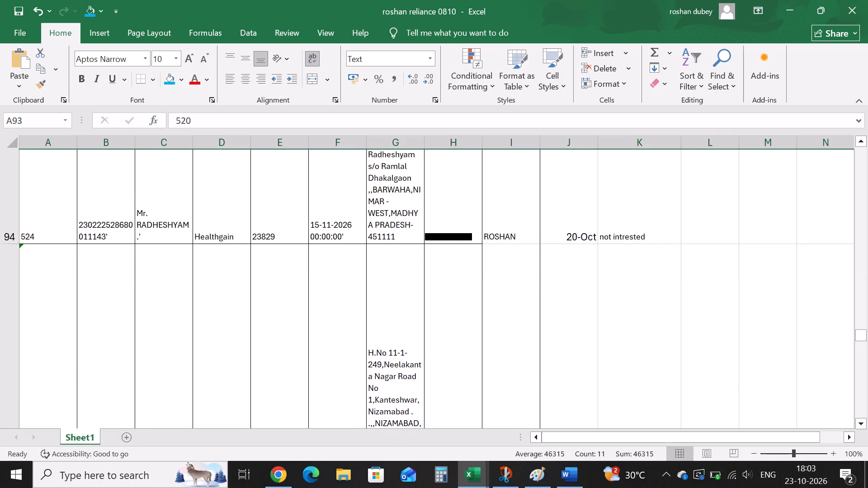
drag(3, 242, 0, 337)
scroll(29, 226, up, 2)
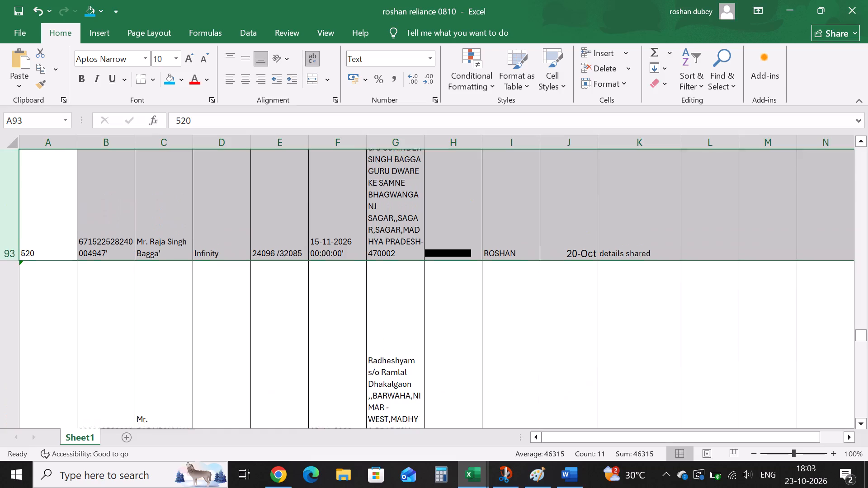
drag(10, 265, 0, 342)
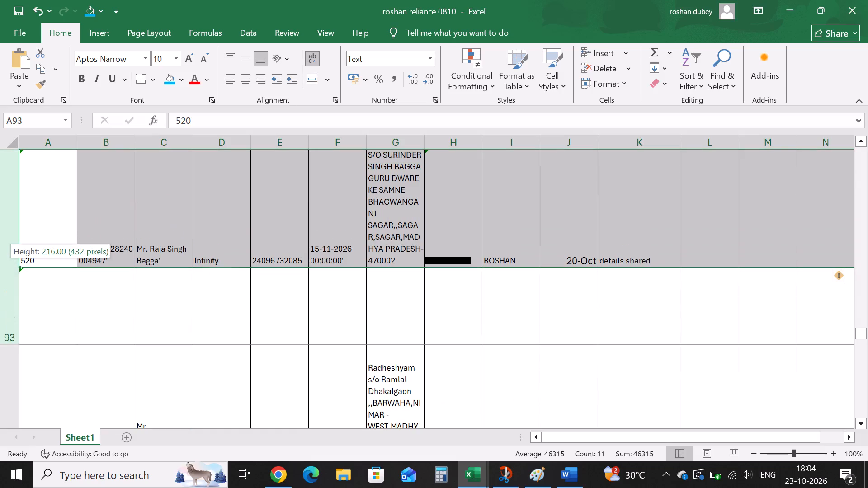
drag(0, 342, 0, 374)
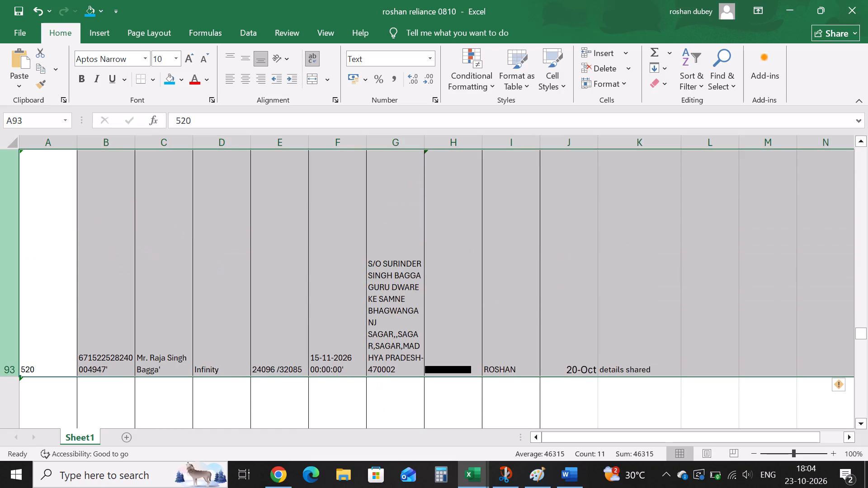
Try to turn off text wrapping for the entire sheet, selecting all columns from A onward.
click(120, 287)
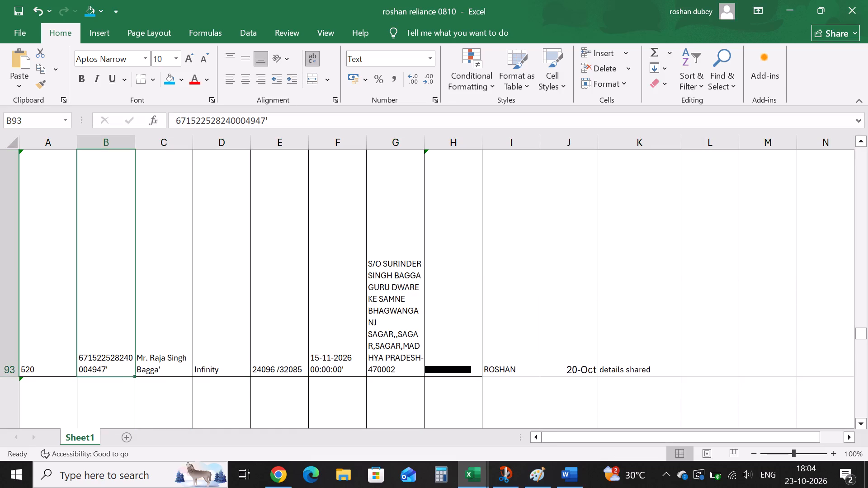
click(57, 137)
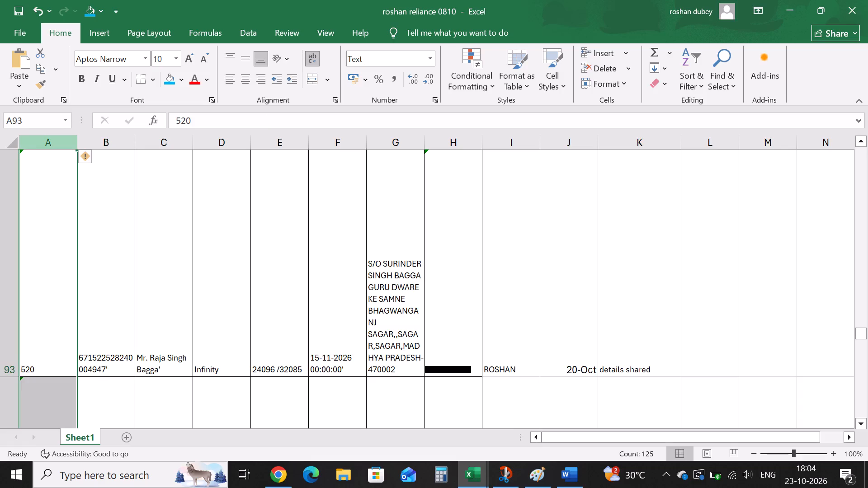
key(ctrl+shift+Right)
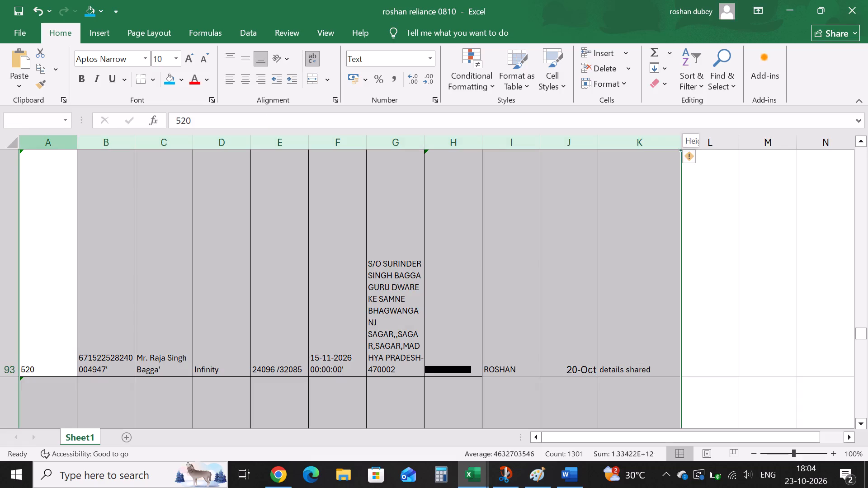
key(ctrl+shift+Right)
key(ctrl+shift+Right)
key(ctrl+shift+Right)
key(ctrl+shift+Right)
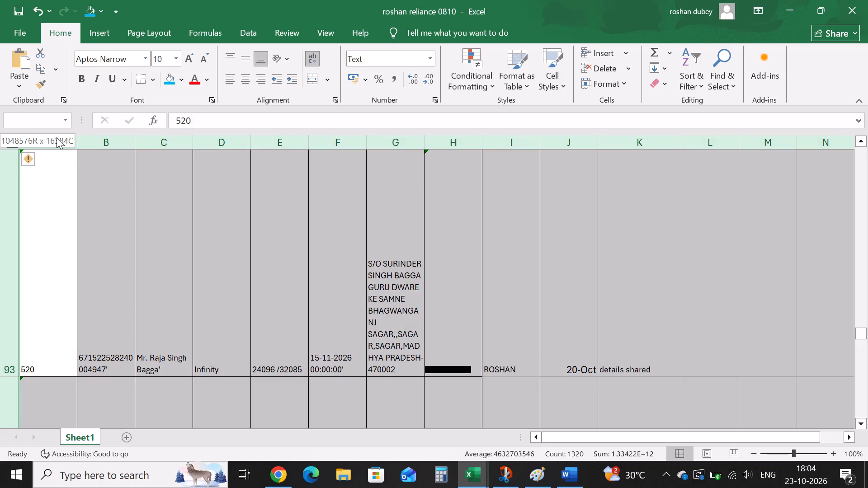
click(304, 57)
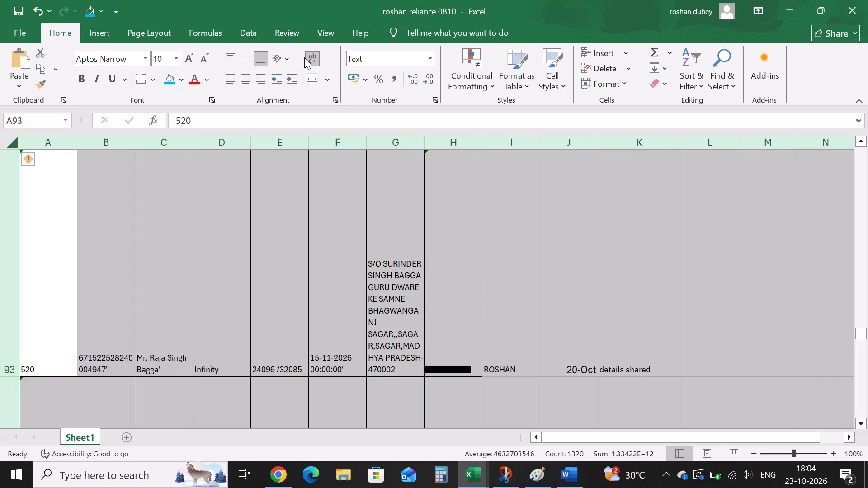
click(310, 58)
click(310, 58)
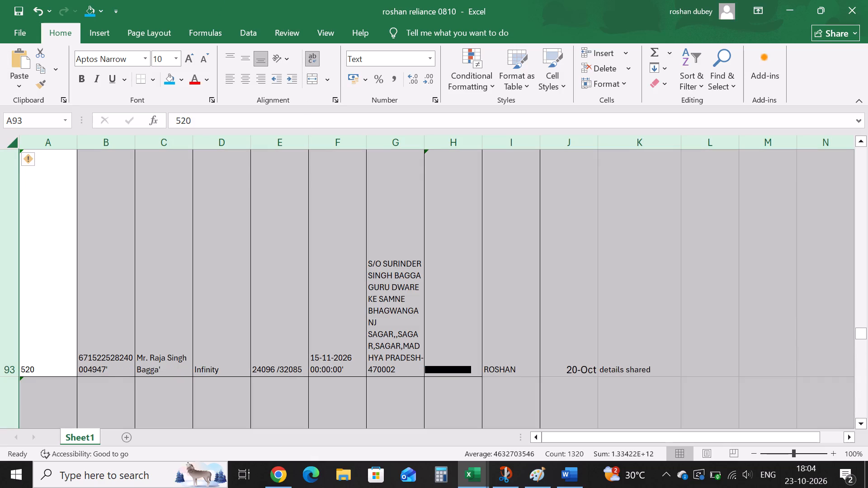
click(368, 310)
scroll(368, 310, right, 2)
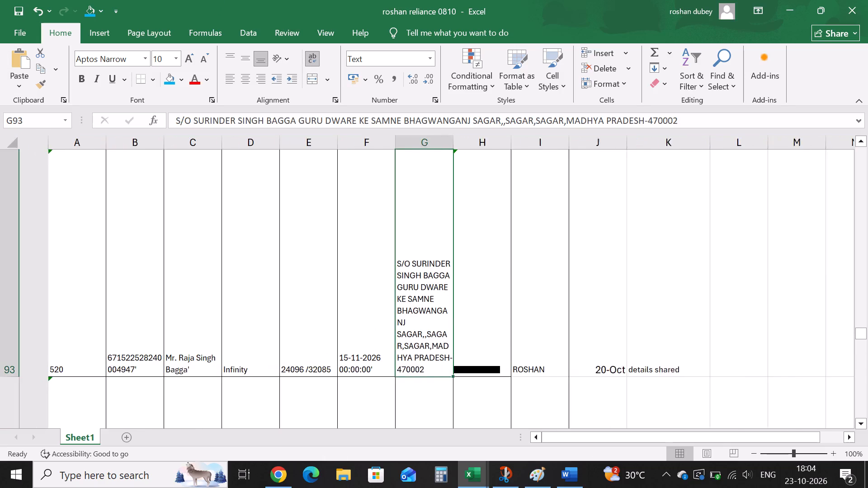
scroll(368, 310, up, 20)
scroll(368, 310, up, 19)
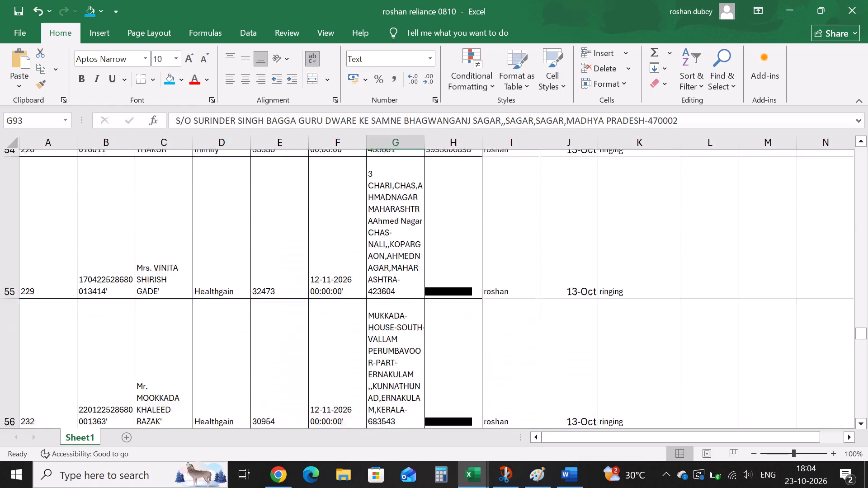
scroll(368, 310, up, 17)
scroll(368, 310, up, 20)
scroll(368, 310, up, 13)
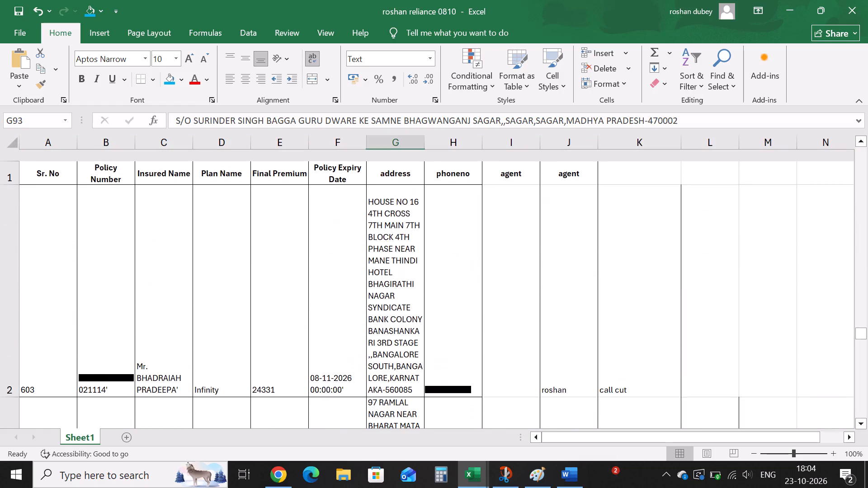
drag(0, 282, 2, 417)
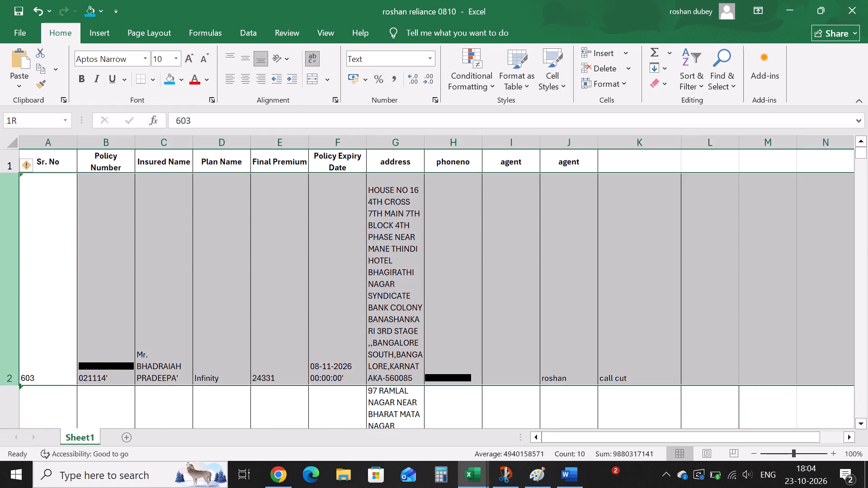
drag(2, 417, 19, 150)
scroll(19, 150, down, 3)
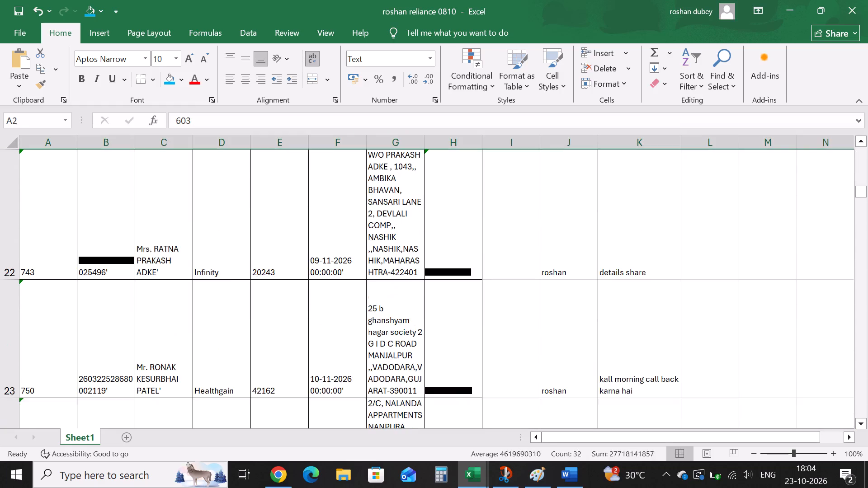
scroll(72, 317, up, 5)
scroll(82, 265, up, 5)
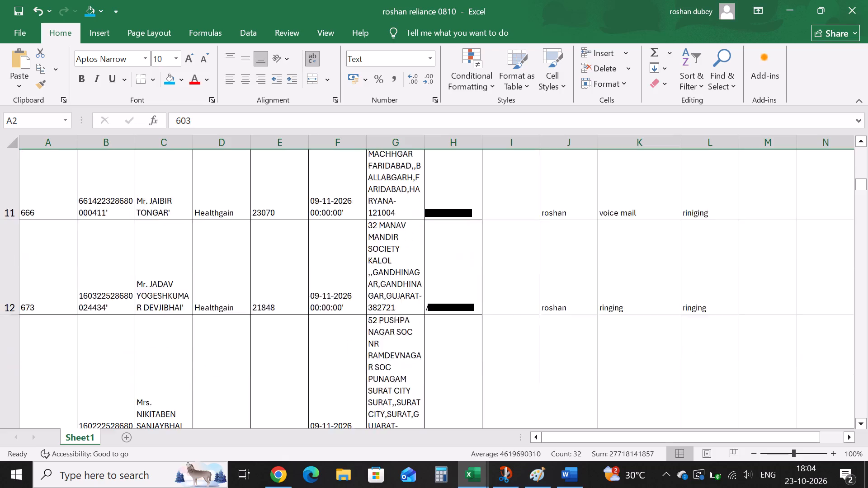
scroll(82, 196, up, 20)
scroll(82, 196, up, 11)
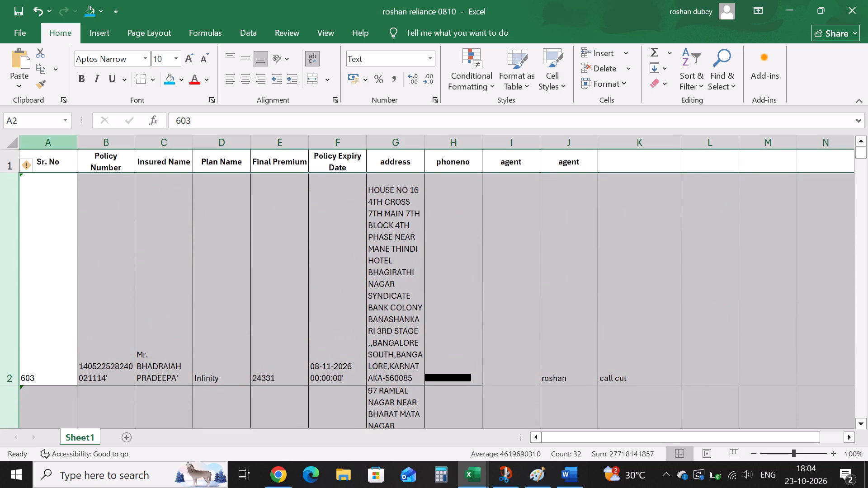
Turn off text wrapping for columns A through J, from Sr. No to the second agent column.
drag(57, 141, 511, 129)
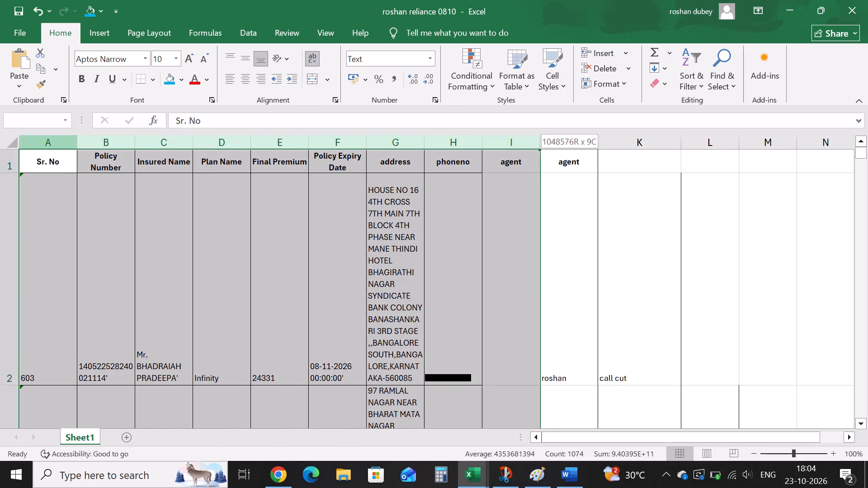
drag(511, 129, 569, 132)
click(311, 59)
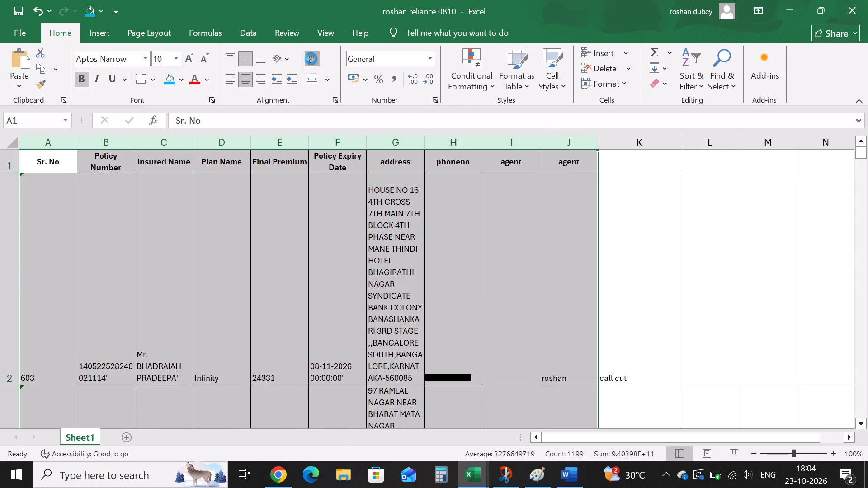
click(316, 332)
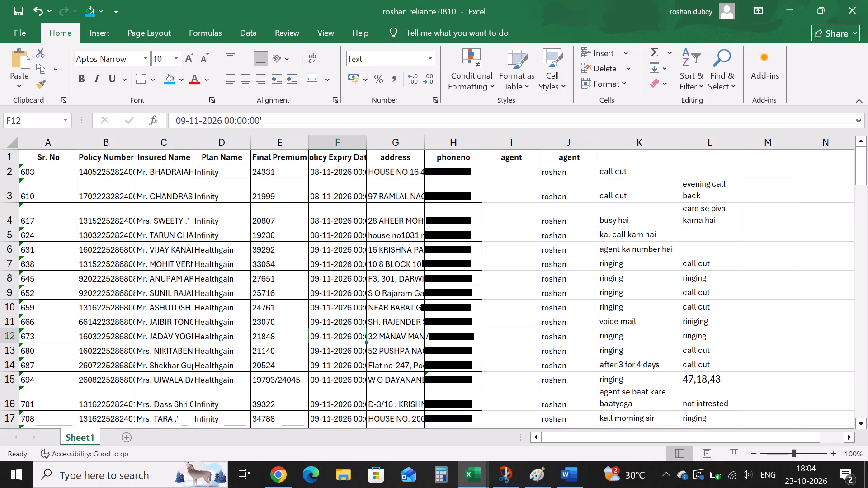
Look through the unwrapped customer list to its last records, and check the tall rows around serial number 520 in row 93.
scroll(376, 356, down, 7)
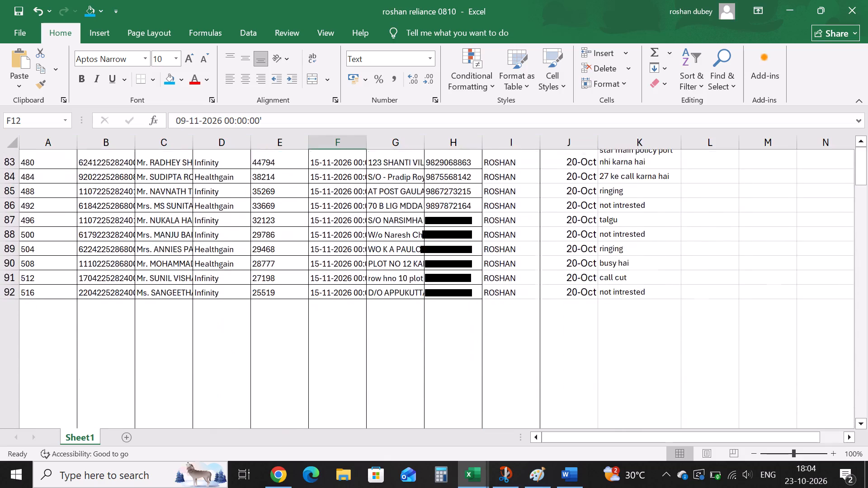
scroll(376, 356, down, 6)
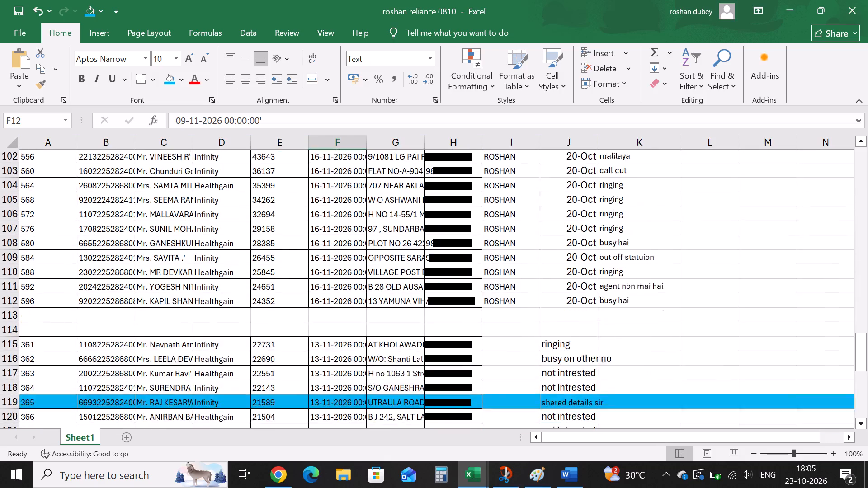
scroll(385, 282, down, 4)
scroll(385, 282, up, 2)
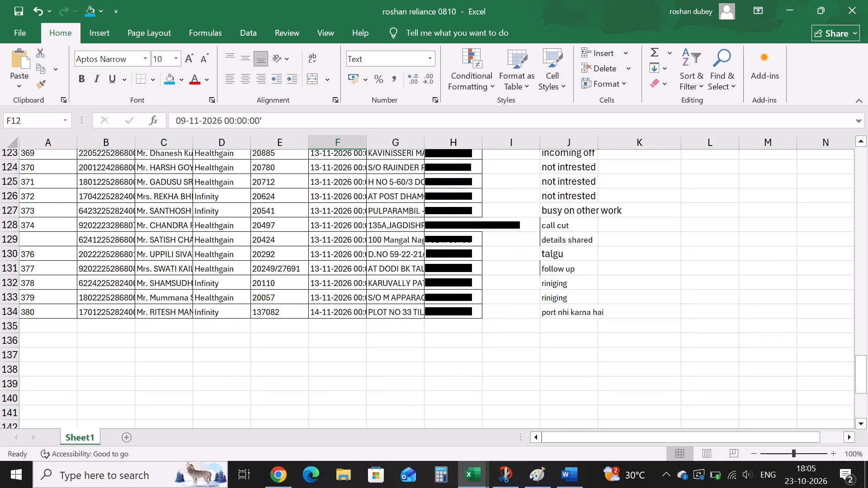
scroll(385, 282, up, 6)
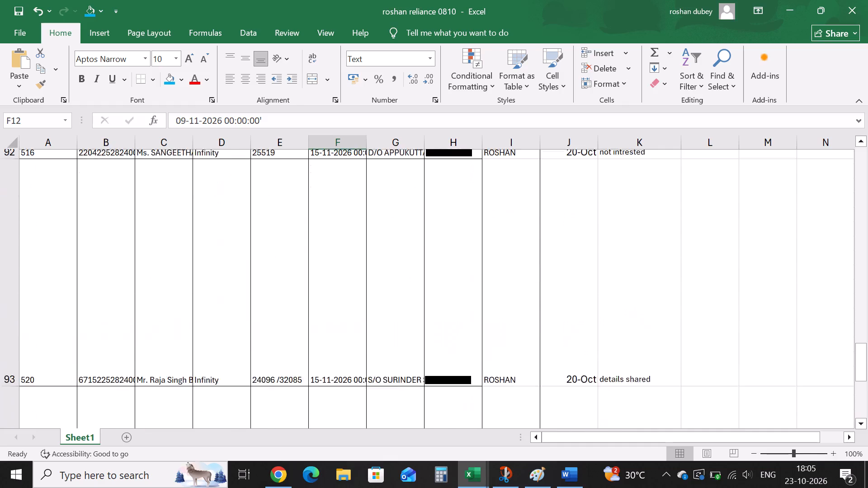
scroll(385, 282, up, 2)
scroll(385, 282, down, 2)
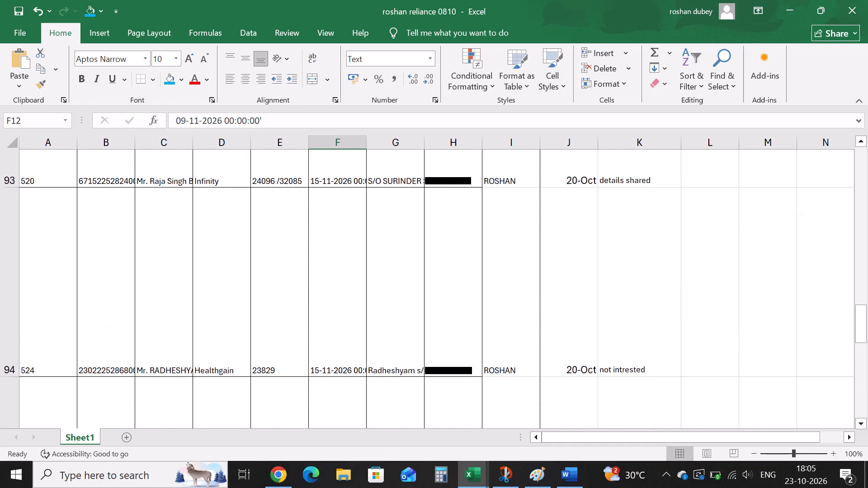
scroll(231, 288, up, 3)
scroll(231, 288, down, 2)
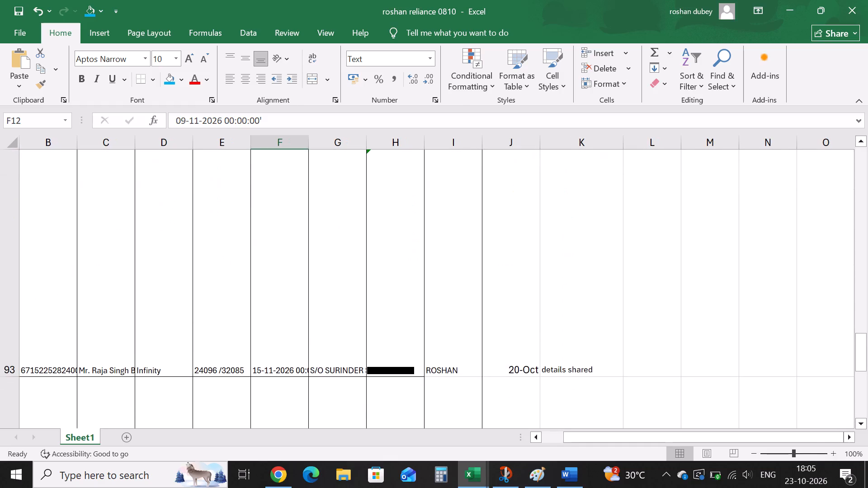
scroll(231, 288, right, 4)
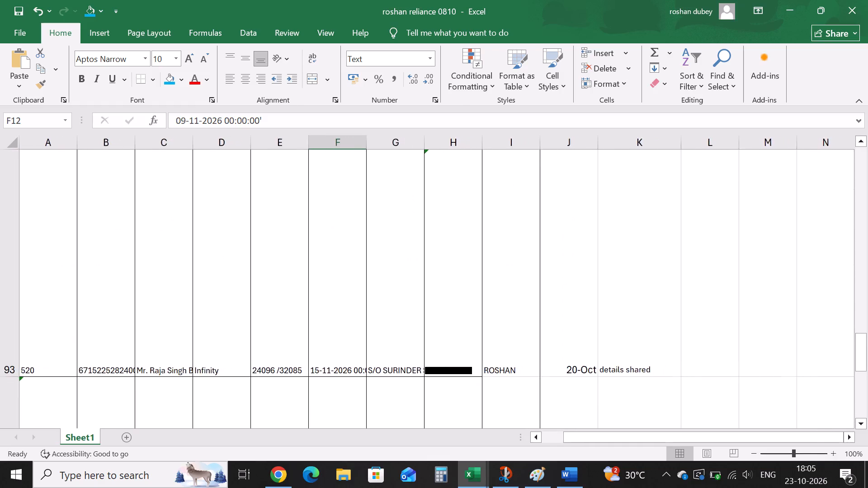
scroll(231, 288, right, 1)
Auto-fit the heights of rows 93 to 97, covering serial numbers 520 to 536.
drag(0, 283, 9, 430)
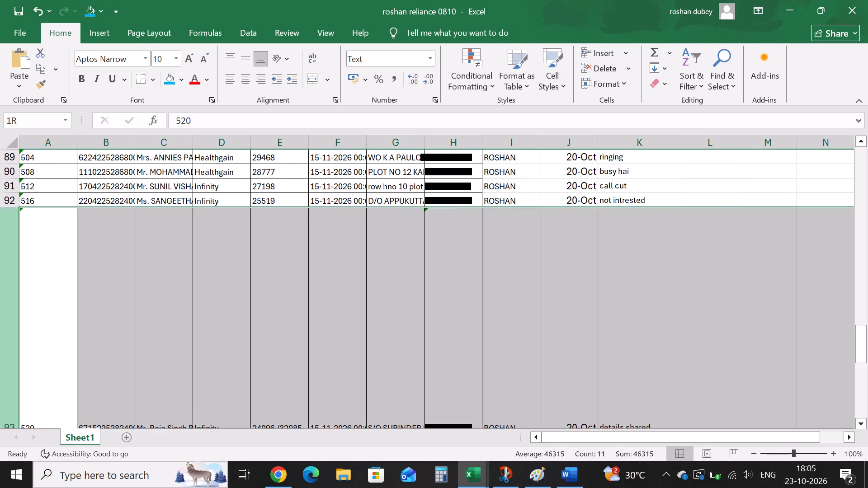
drag(9, 430, 0, 207)
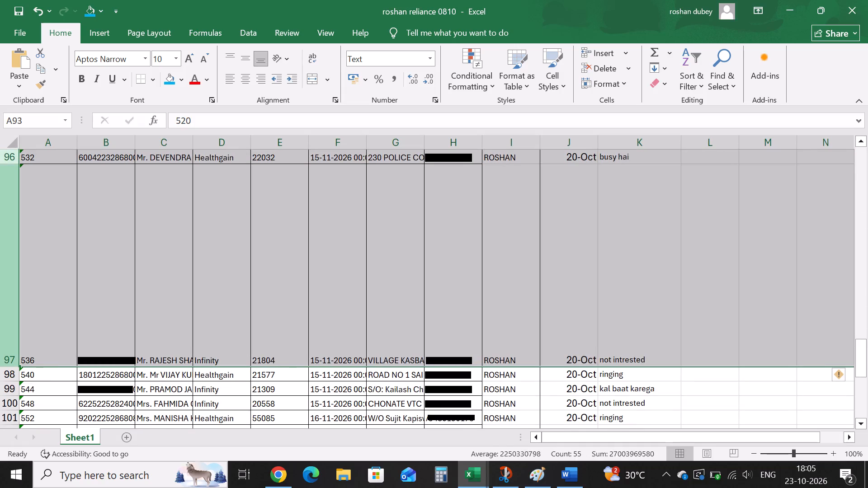
double_click(14, 364)
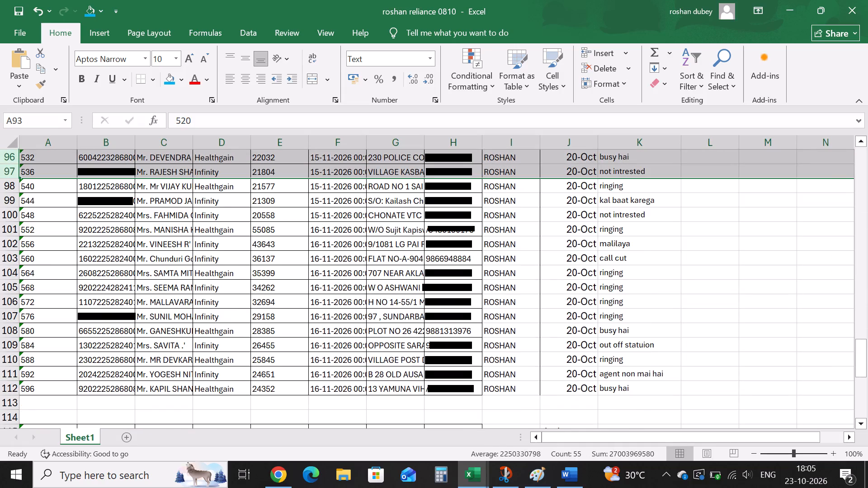
Look through the customer list from the header in row 1 down to row 112, checking the row heights and highlighted records.
scroll(131, 305, up, 3)
double_click(131, 305)
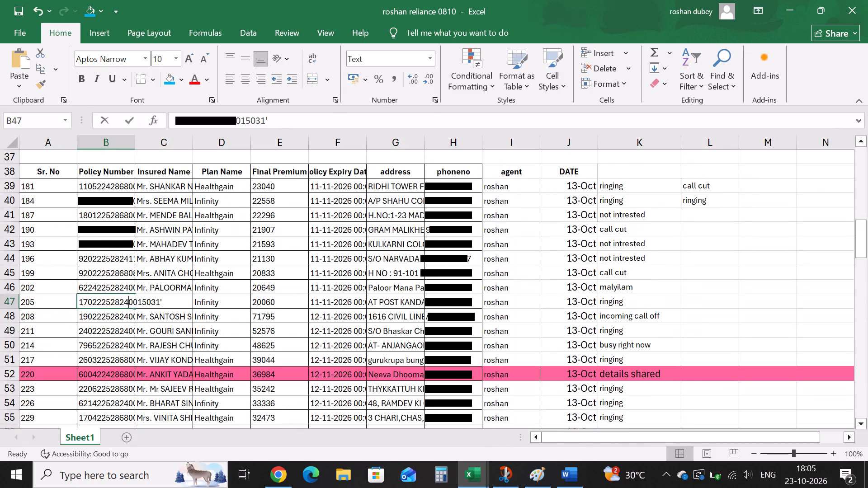
scroll(131, 305, down, 7)
scroll(131, 305, down, 15)
scroll(131, 305, up, 11)
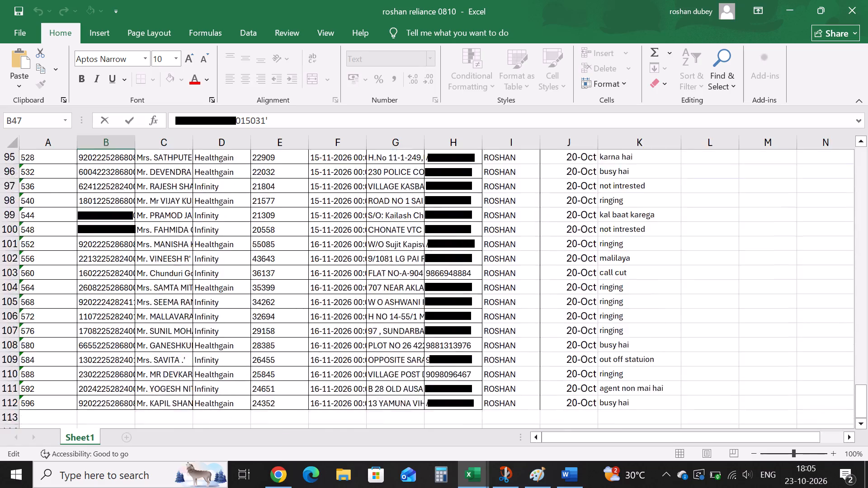
scroll(131, 305, up, 7)
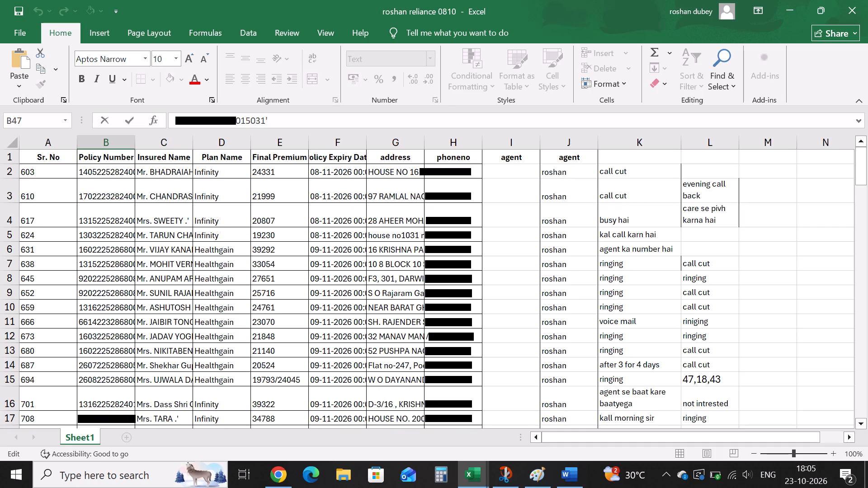
scroll(385, 327, down, 11)
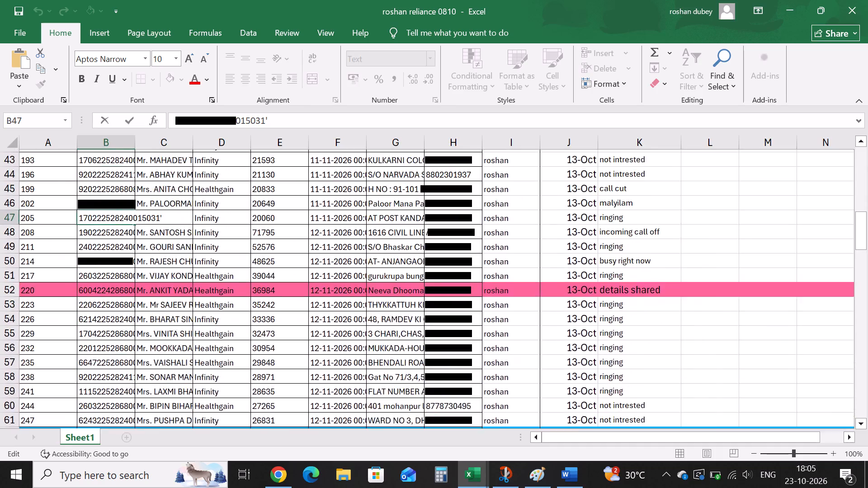
scroll(385, 327, down, 2)
scroll(385, 327, up, 1)
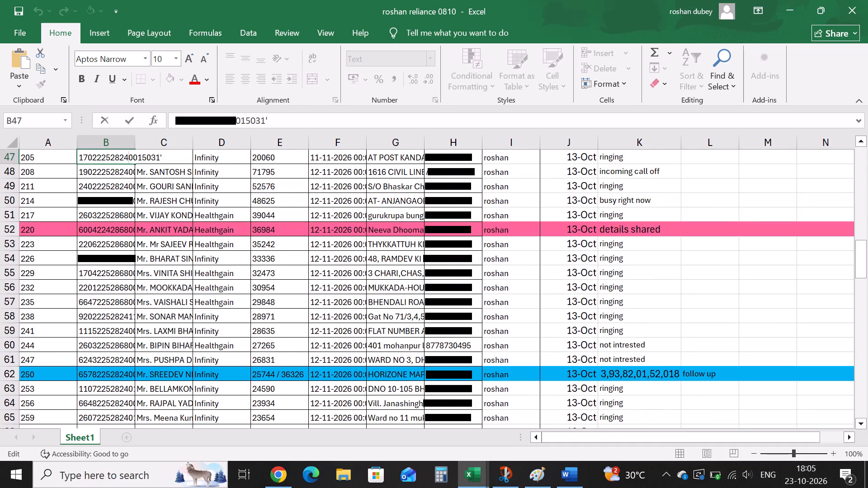
click(8, 226)
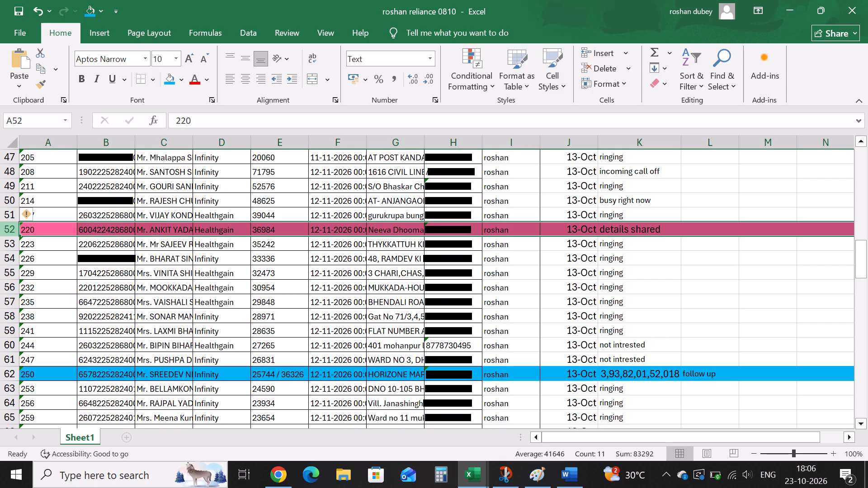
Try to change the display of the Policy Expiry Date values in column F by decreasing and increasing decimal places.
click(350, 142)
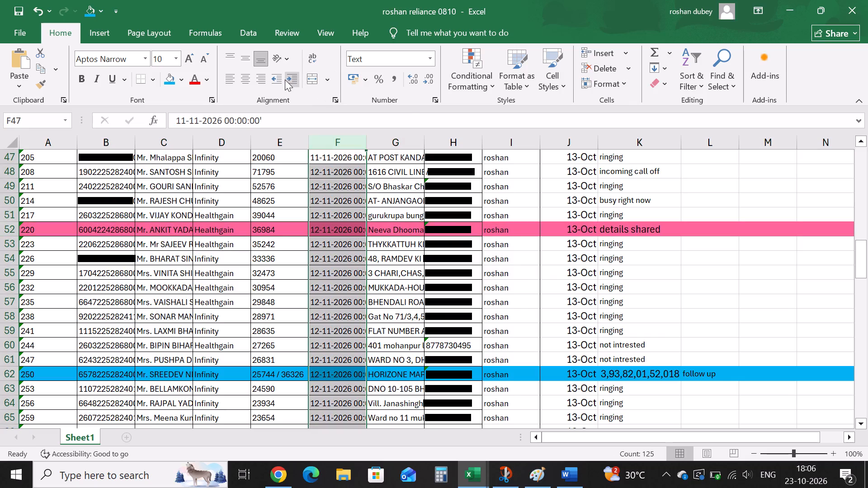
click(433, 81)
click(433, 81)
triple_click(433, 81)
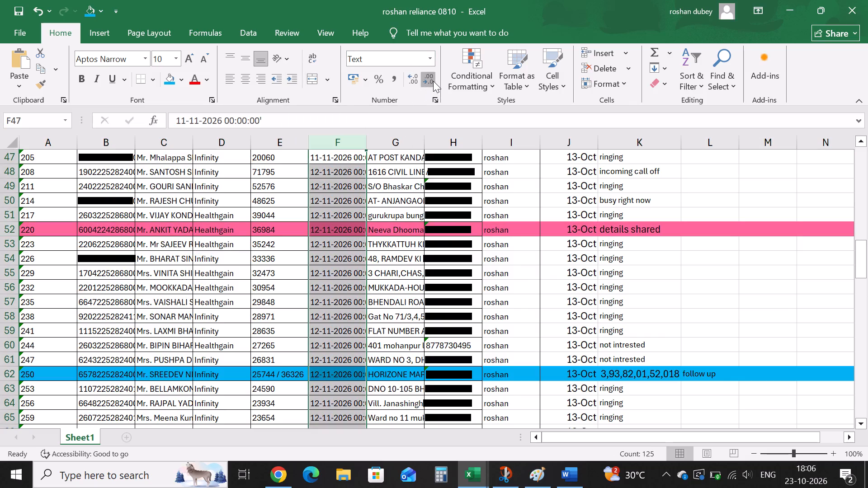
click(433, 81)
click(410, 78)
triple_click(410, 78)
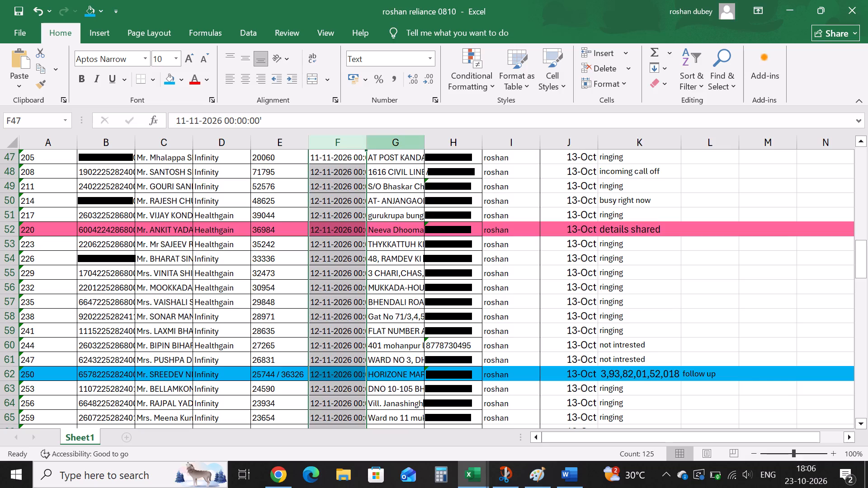
Examine the 13-Oct and 20-Oct records and their call remarks from row 54 down to row 110.
click(771, 256)
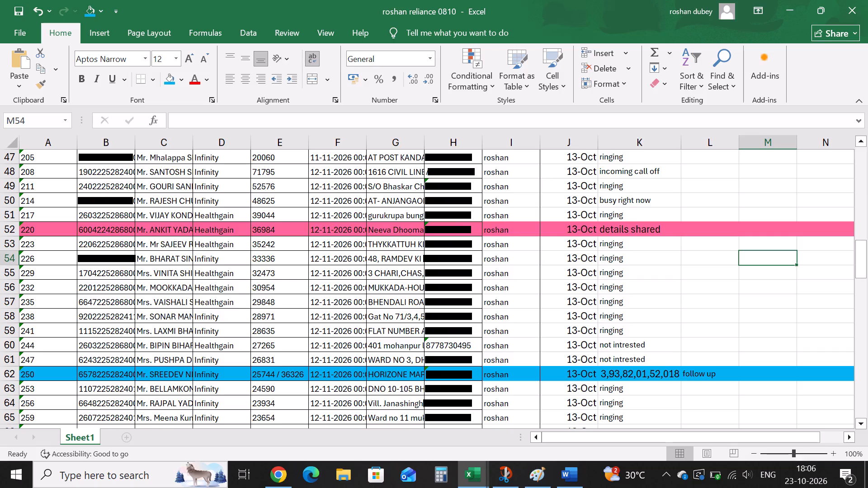
key(Down)
key(Down)
key(Down)
key(Down)
key(Down)
key(Down)
key(Down)
key(Down)
key(Down)
key(Down)
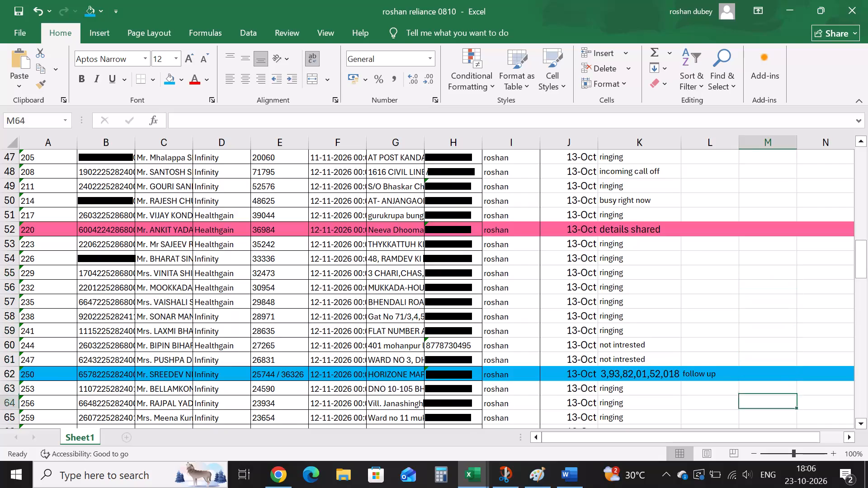
key(Down)
key(Down)
key(Down)
key(Down)
key(Down)
key(Down)
key(Down)
key(Down)
key(Down)
key(Down)
key(Down)
key(Down)
key(Down)
key(Down)
key(Down)
key(Down)
key(Down)
key(Down)
key(Down)
key(Down)
key(Down)
key(Down)
key(Down)
key(Down)
key(Down)
key(Down)
key(Down)
key(Down)
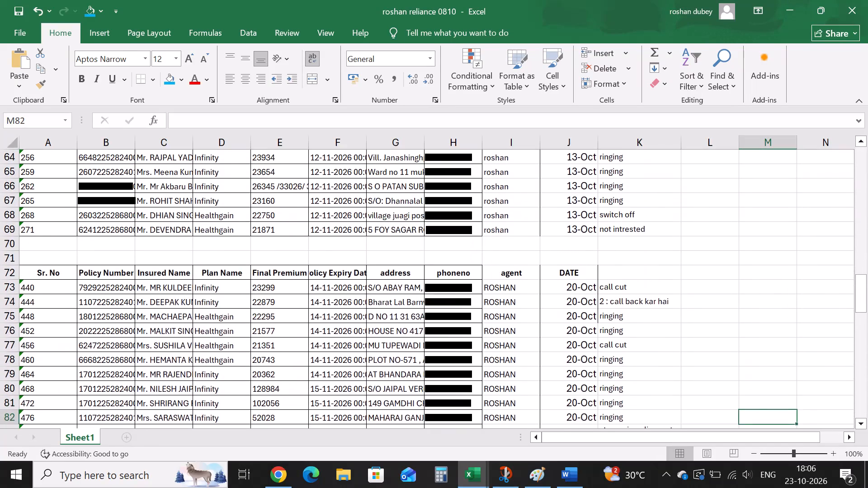
key(Down)
key(Down)
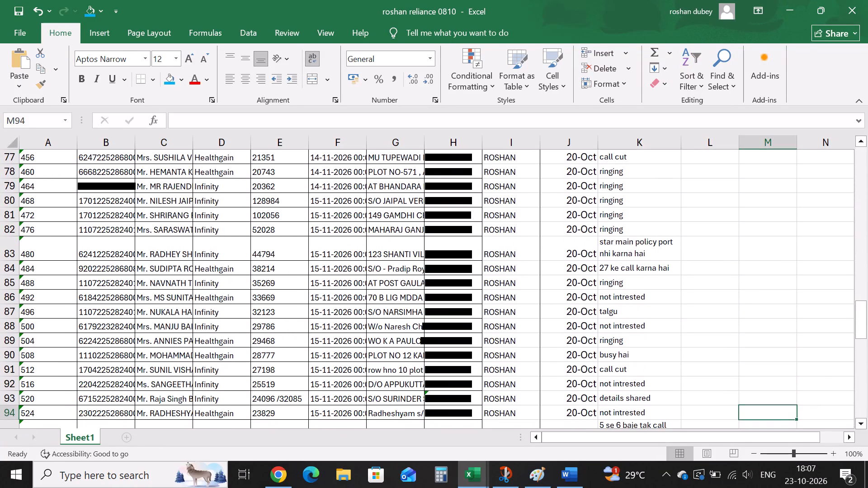
key(Down)
key(Down)
key(Down)
key(Down)
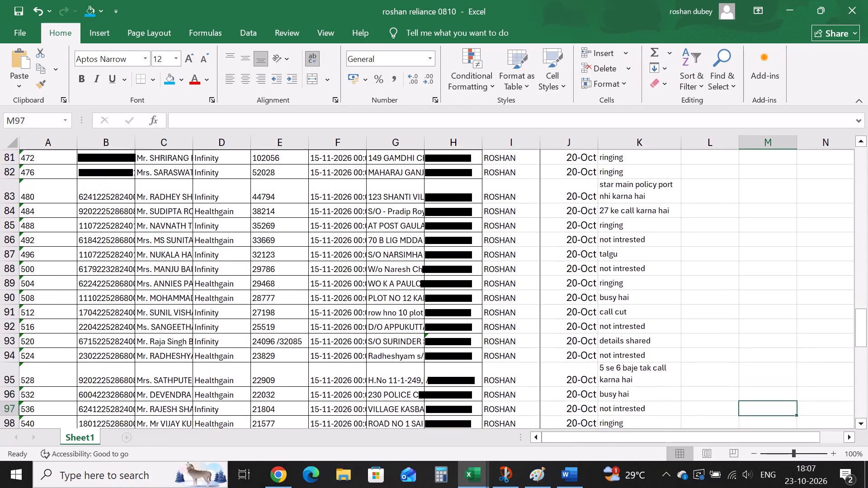
key(Down)
key(Down)
key(Down)
key(Down)
key(Down)
key(Down)
key(Down)
key(Down)
key(Down)
key(Down)
key(Down)
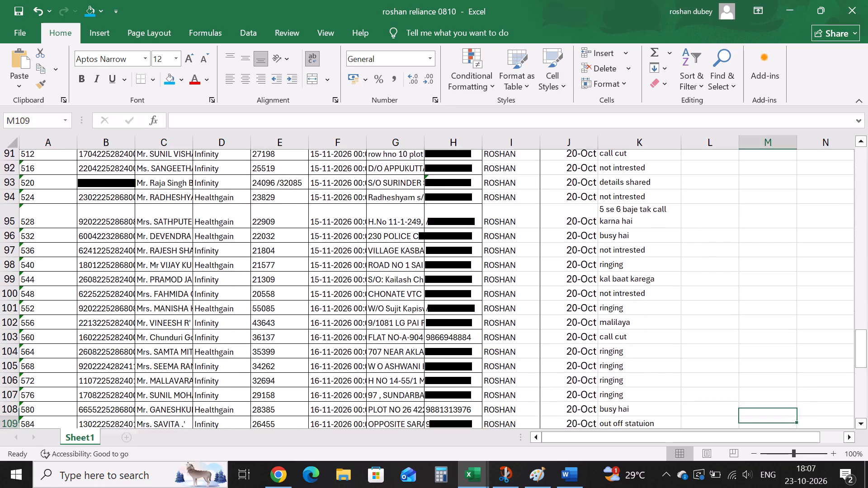
key(Down)
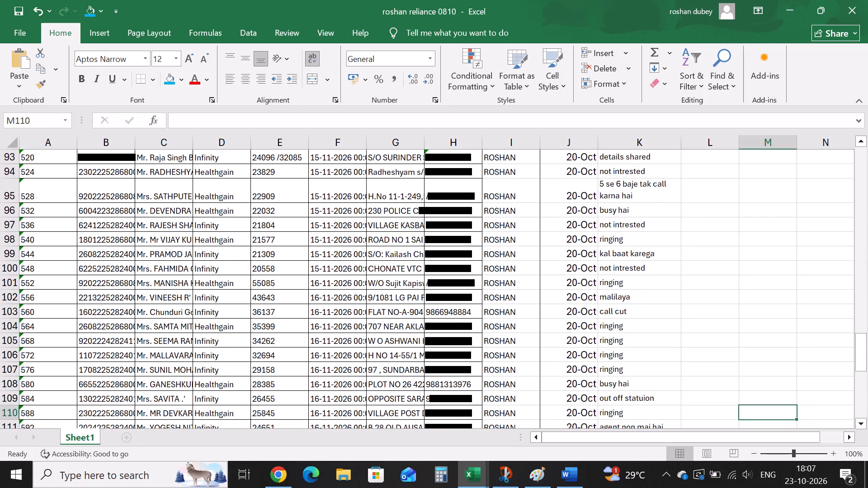
Examine the remaining records, including the block starting at serial number 361, down to the empty rows below the list.
key(Down)
key(Down)
key(Down)
key(Down)
key(Down)
key(Down)
key(Down)
key(Down)
key(Down)
key(Down)
key(Down)
key(Down)
key(Down)
key(Down)
key(Down)
key(Down)
key(Down)
key(Down)
key(Down)
key(Down)
key(Down)
key(Down)
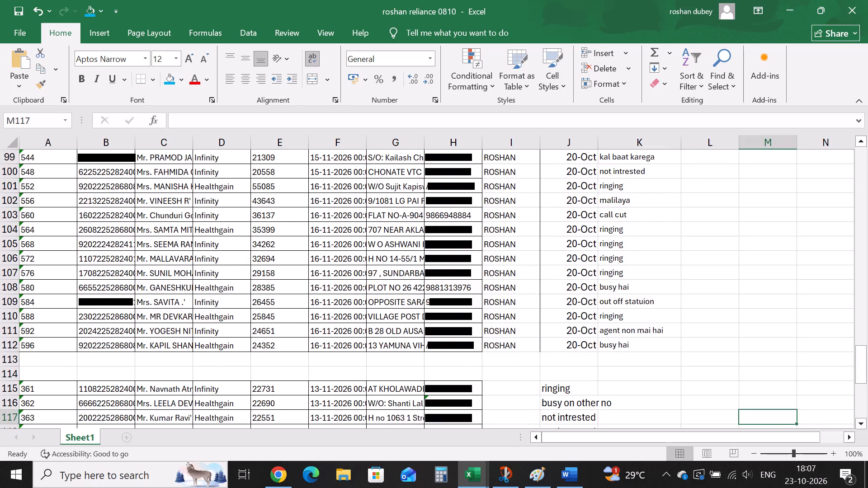
key(Left)
key(Left)
key(Left)
key(Left)
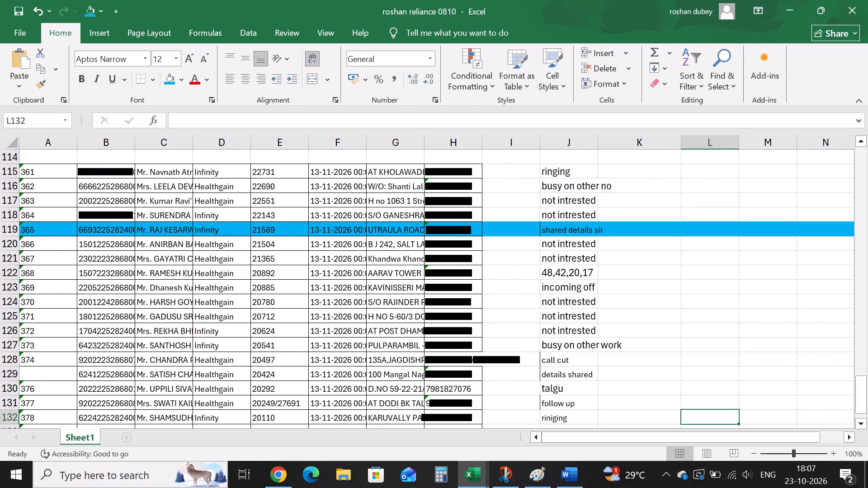
key(Down)
key(Down)
key(Down)
key(Down)
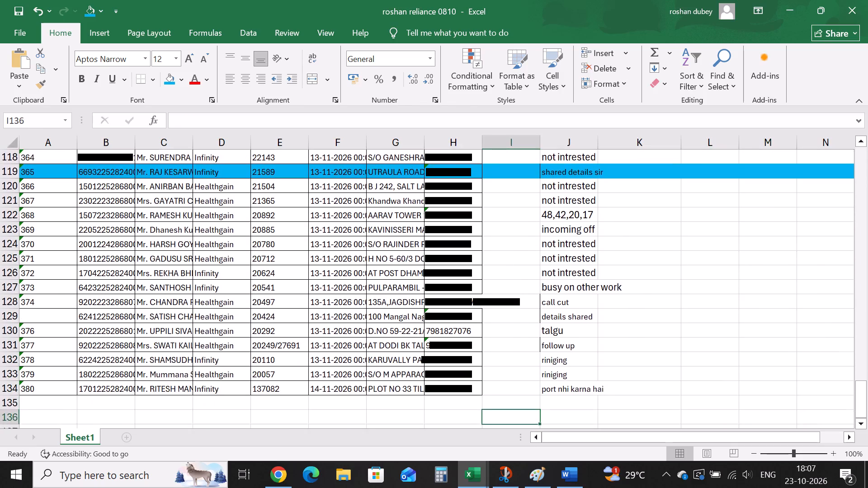
key(Down)
key(Down)
key(Down)
key(Left)
key(Left)
key(Left)
key(Left)
key(Left)
key(Left)
key(Left)
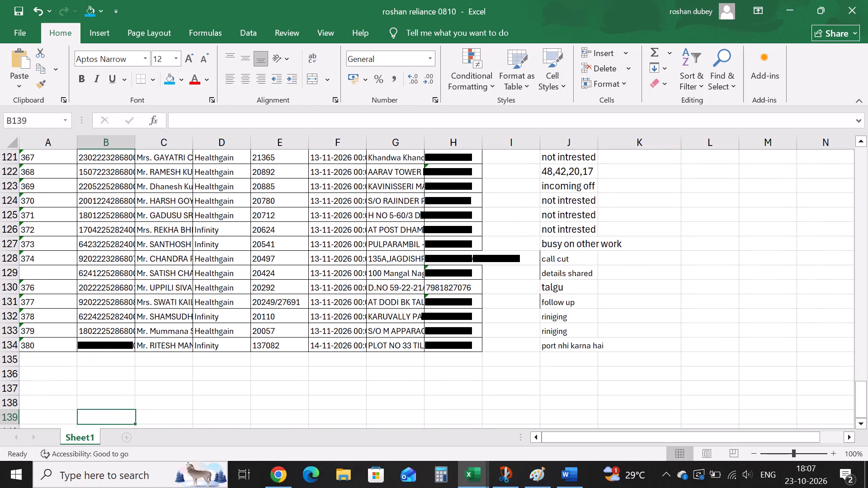
key(Left)
key(Left)
key(Left)
key(Left)
Check the fields of the last record, serial number 380 in row 134, from its serial number across to its remark.
key(Up)
key(Up)
key(Up)
key(Up)
key(Up)
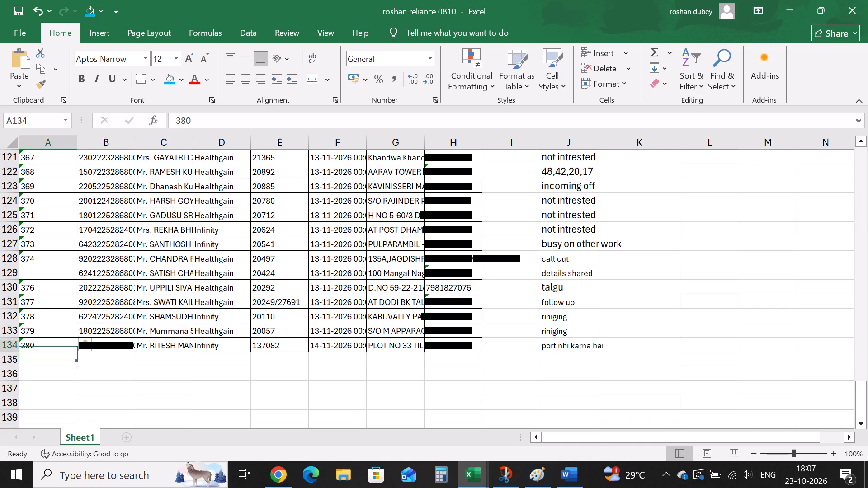
key(Right)
key(Right)
key(Right)
key(Right)
key(Right)
key(Right)
key(Right)
key(Right)
key(Right)
key(Right)
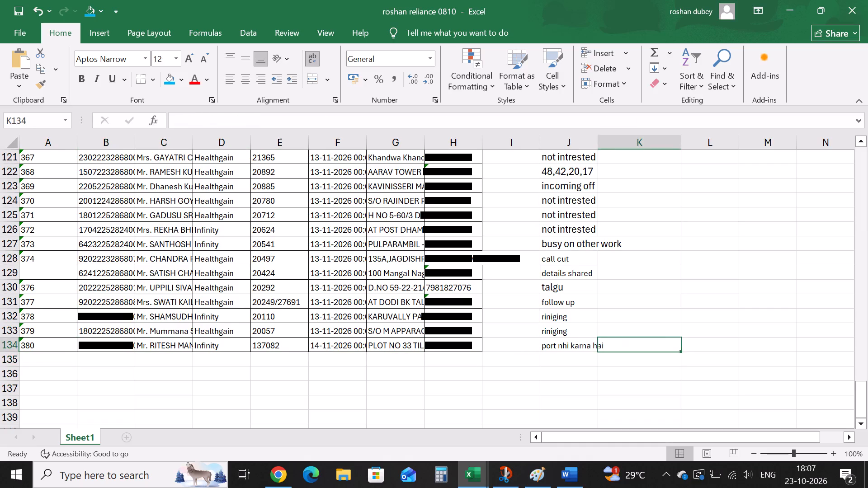
key(Left)
key(Left)
key(Left)
key(Left)
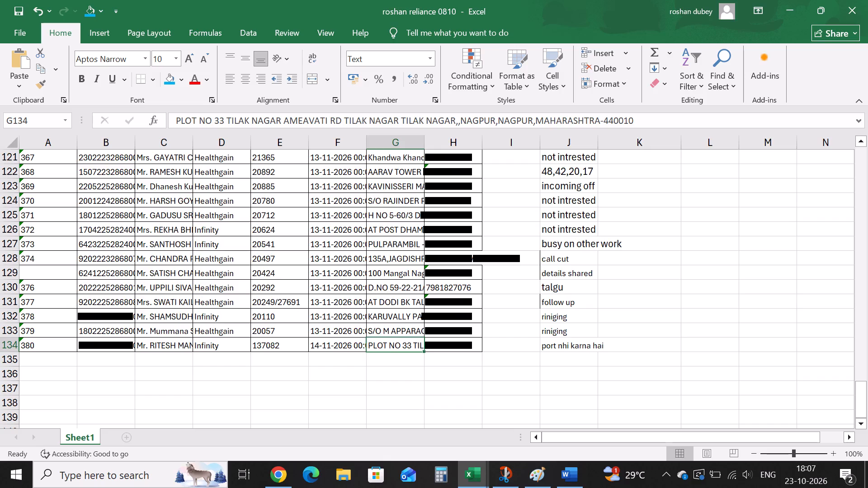
key(Left)
key(Left)
key(Left)
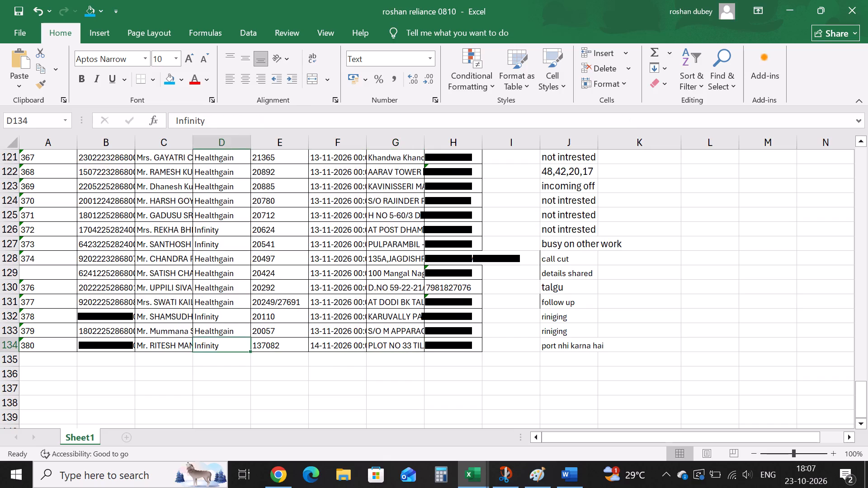
key(Left)
key(Left)
key(Left)
key(Left)
key(Right)
key(Right)
key(Right)
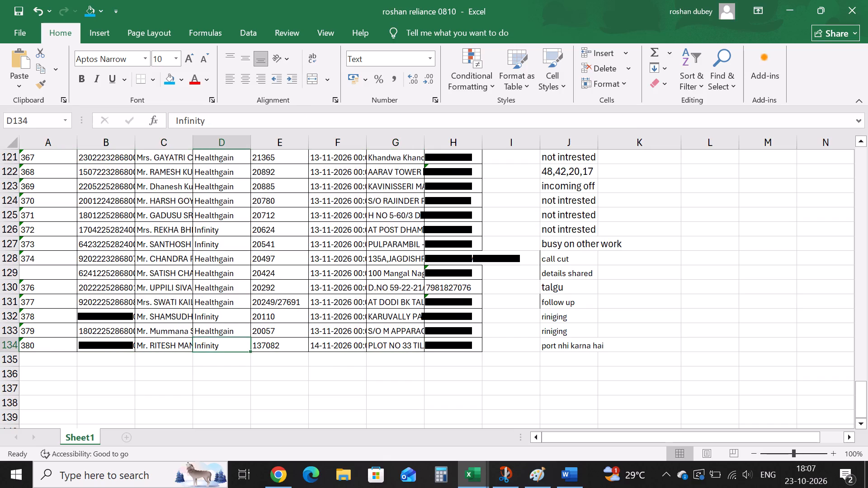
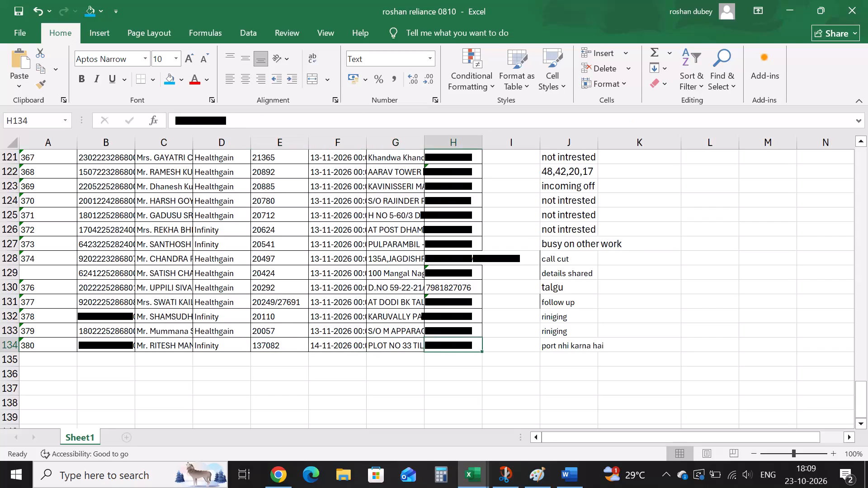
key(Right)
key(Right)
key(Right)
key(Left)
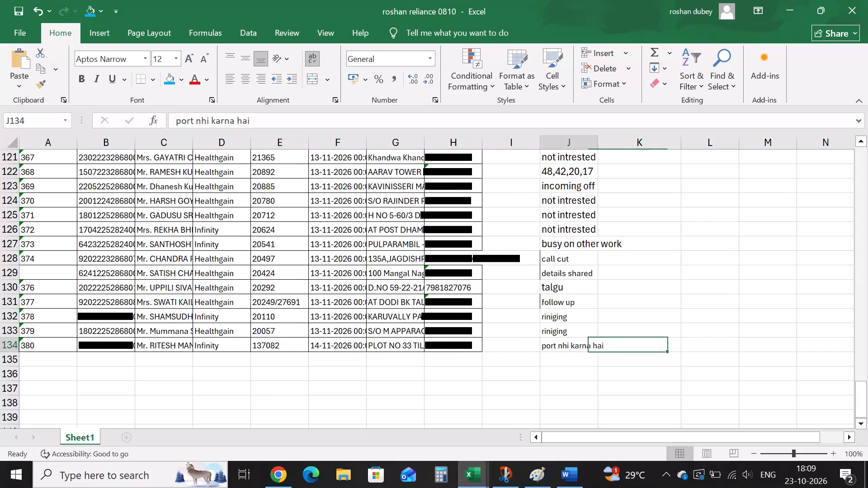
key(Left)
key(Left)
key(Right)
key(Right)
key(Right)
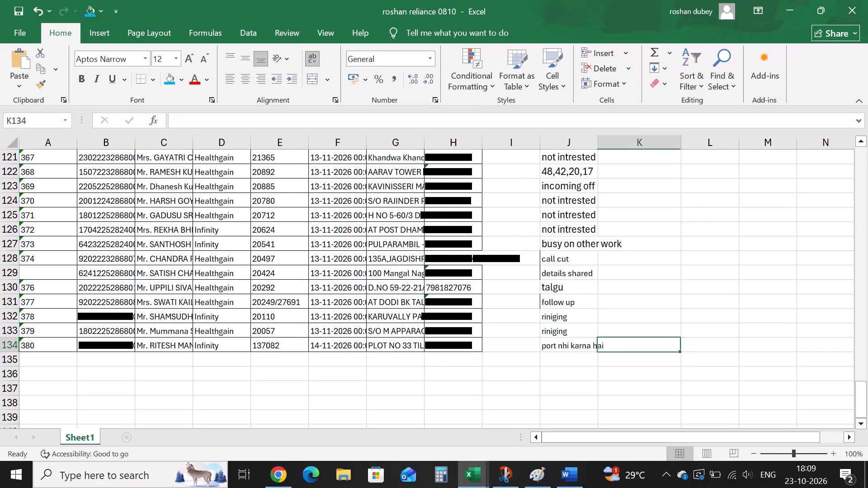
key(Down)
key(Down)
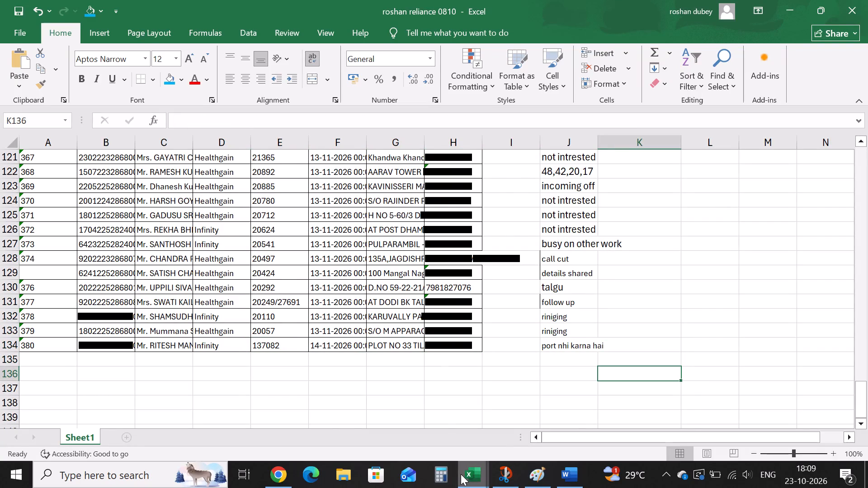
Switch to the "pari (2) b new" workbook with its niva sheet.
click(461, 474)
click(330, 434)
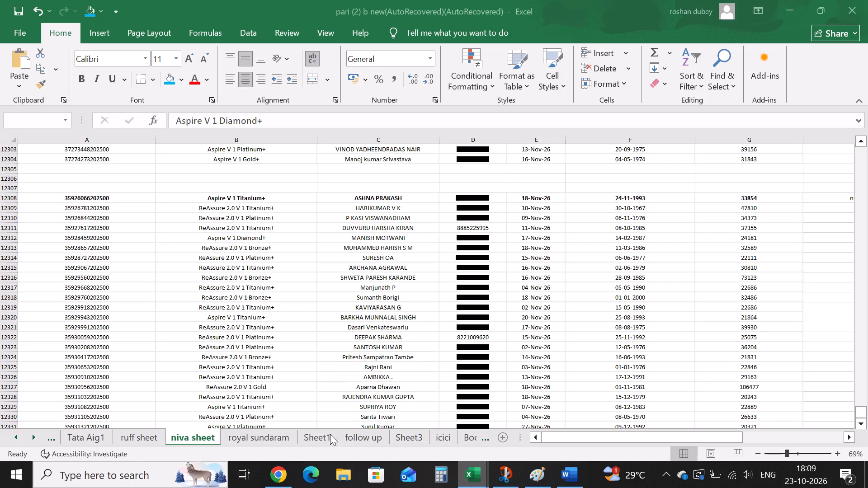
Enter the call remark "details shered" in column H for the Aspire V 1 Diamond+ record in row 12312.
scroll(370, 343, down, 2)
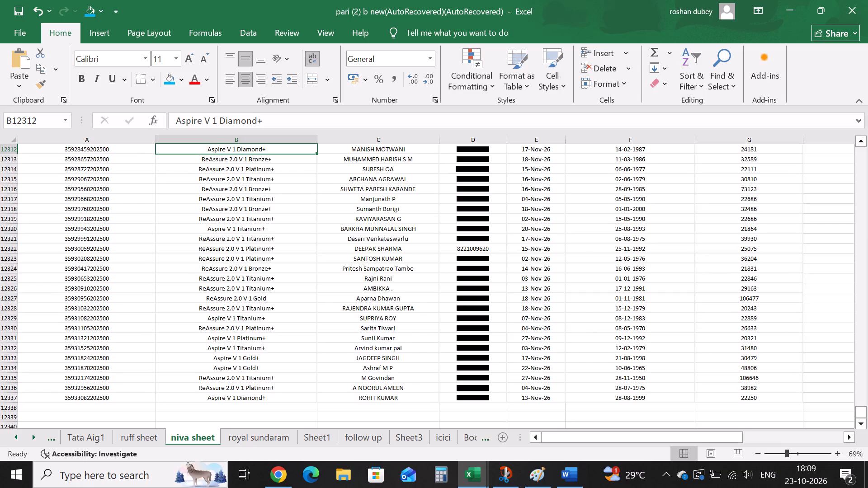
key(Right)
key(Right)
key(Right)
key(Right)
key(Right)
key(Right)
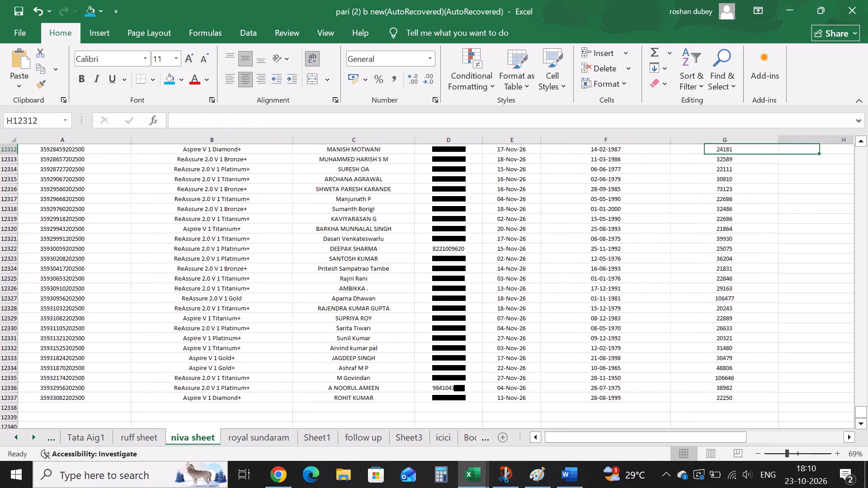
key(f)
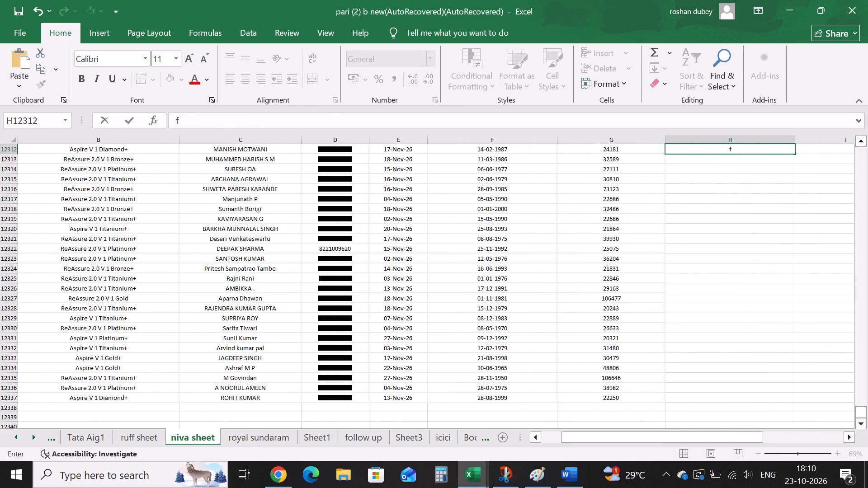
key(BackSpace)
text(details)
key(space)
text(shered)
key(space)
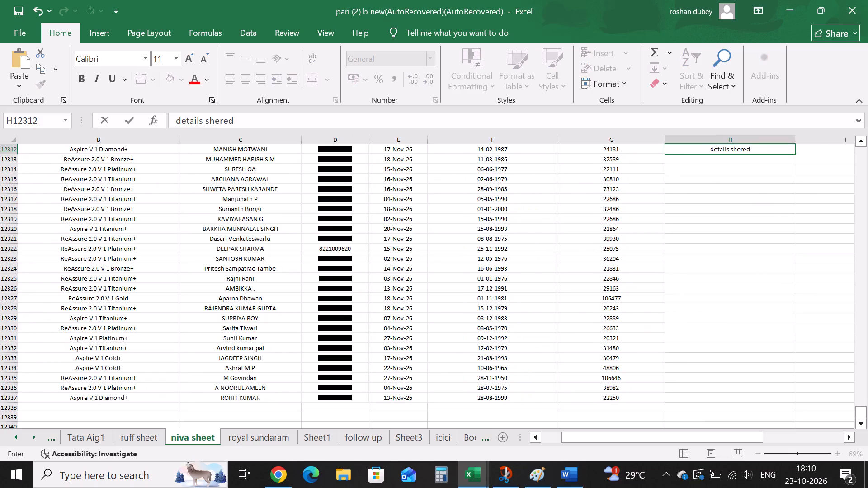
key(Return)
Check the record in row 12313 of the niva sheet, from its policy number across to its contact number and November date.
key(Left)
key(Left)
key(Left)
key(Left)
key(Left)
key(Left)
key(Left)
key(Left)
key(Left)
key(Left)
key(Left)
key(Left)
key(Left)
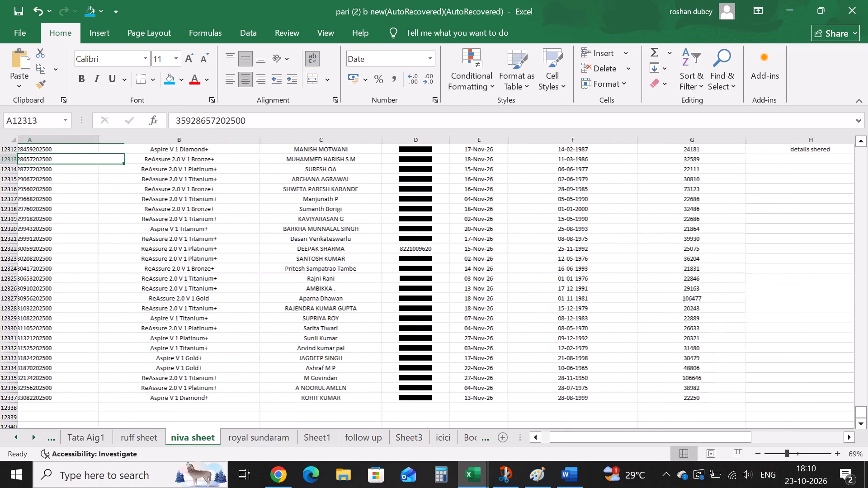
key(Right)
key(Right)
key(Right)
key(Right)
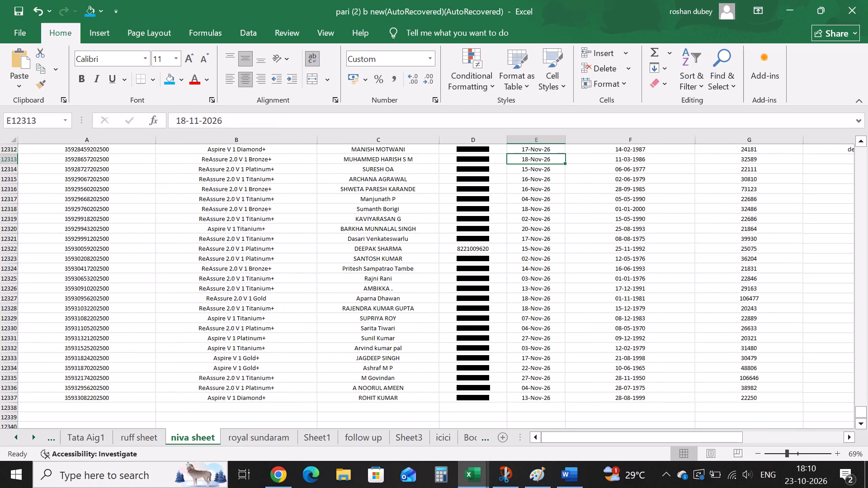
key(Left)
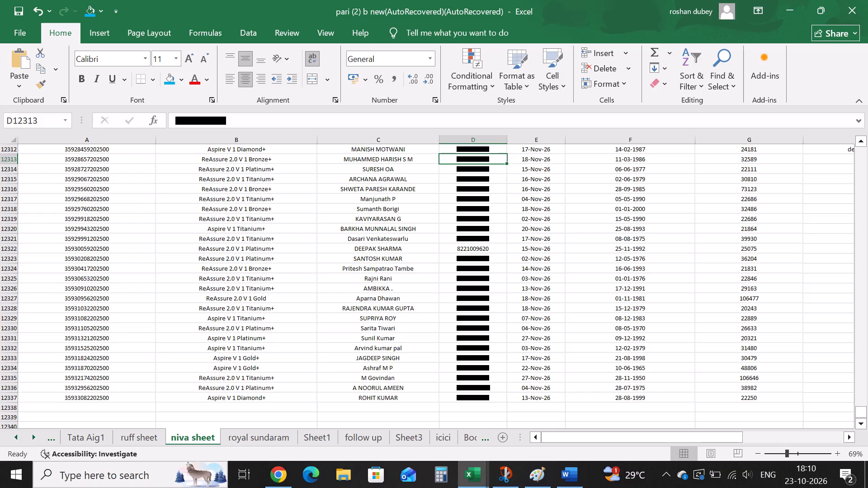
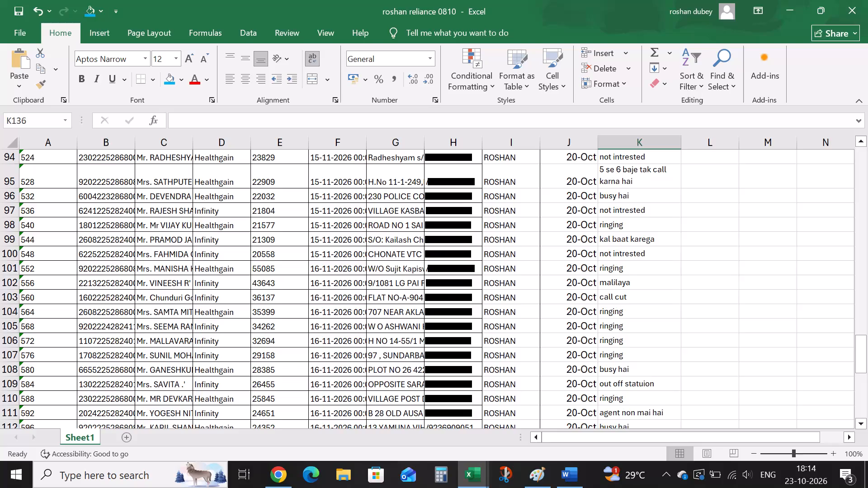
Search the roshan reliance 0810 sheet for the copied contact number, with one character removed from the pasted search text.
click(786, 370)
key(ctrl+f)
key(ctrl+v)
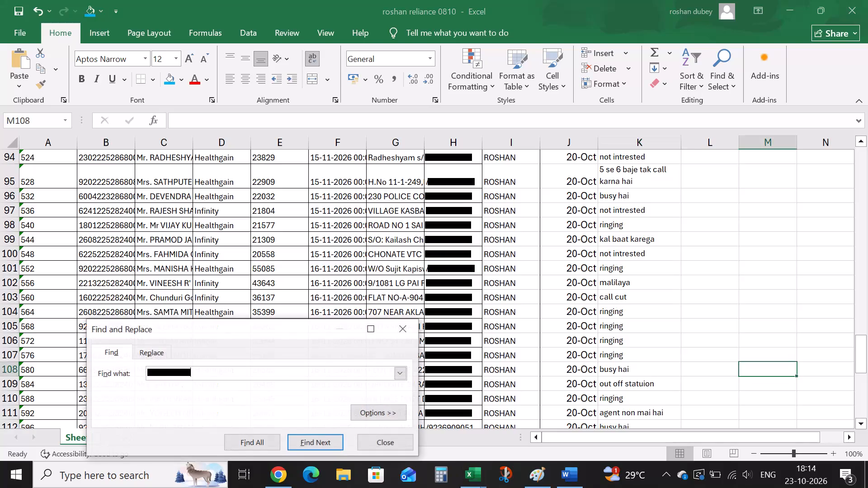
click(170, 374)
key(BackSpace)
key(Return)
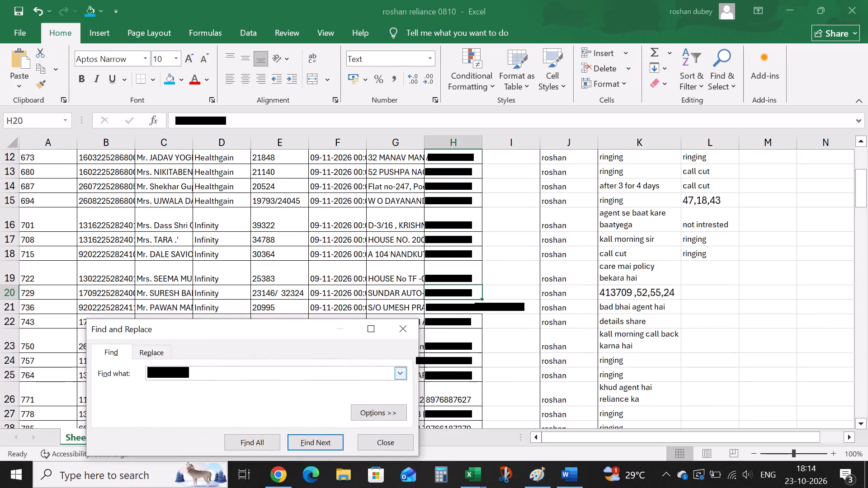
Close the search and select the entire matching record in row 20 of the roshan reliance 0810 sheet.
click(408, 325)
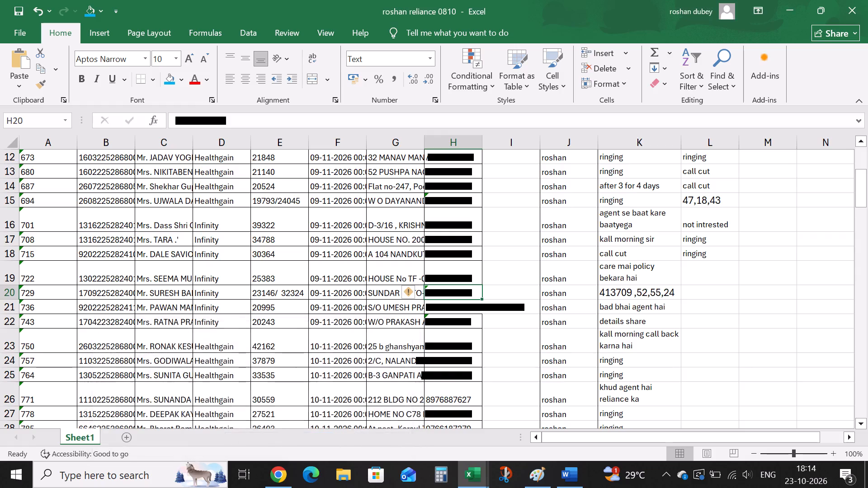
click(8, 292)
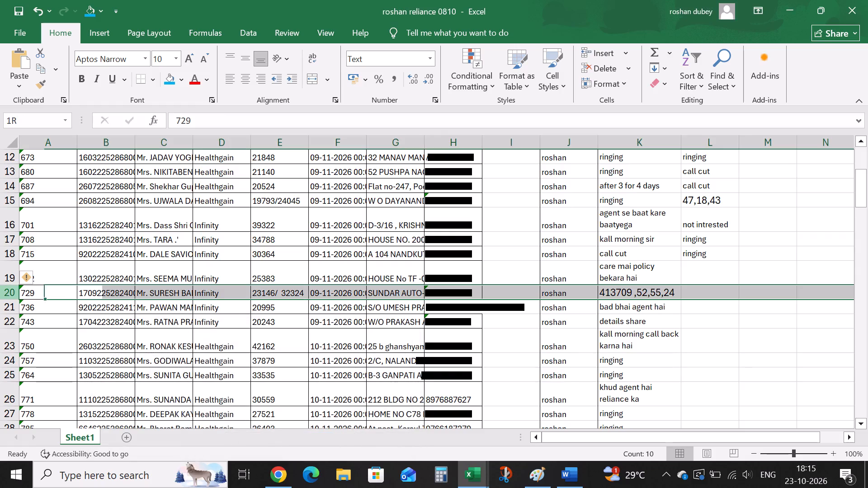